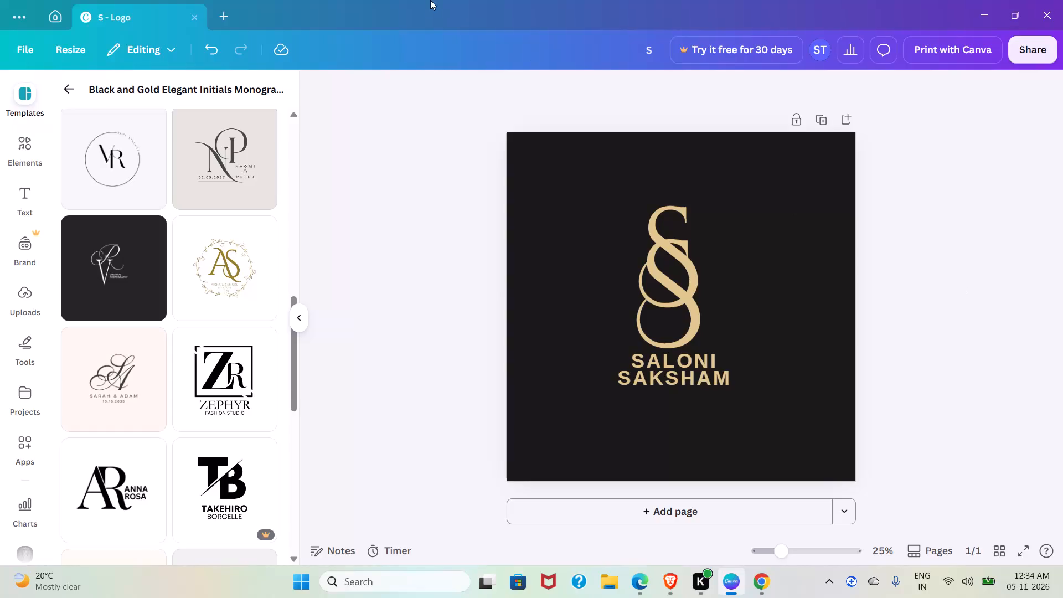
Examine the logo templates similar to the Black and Gold Elegant Initials Monogram for design ideas.
scroll(199, 290, down, 4)
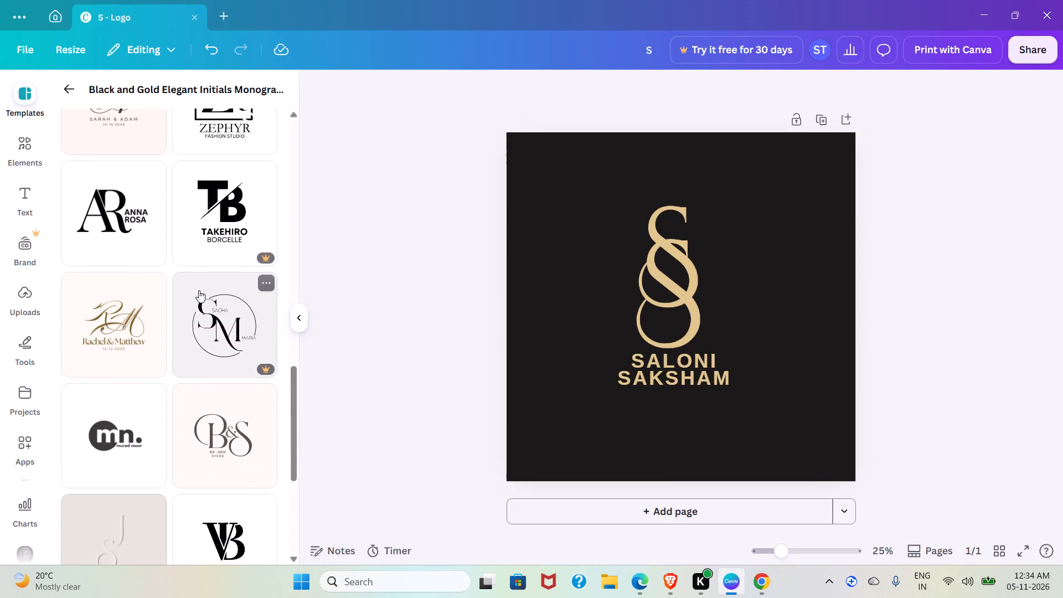
scroll(240, 245, down, 4)
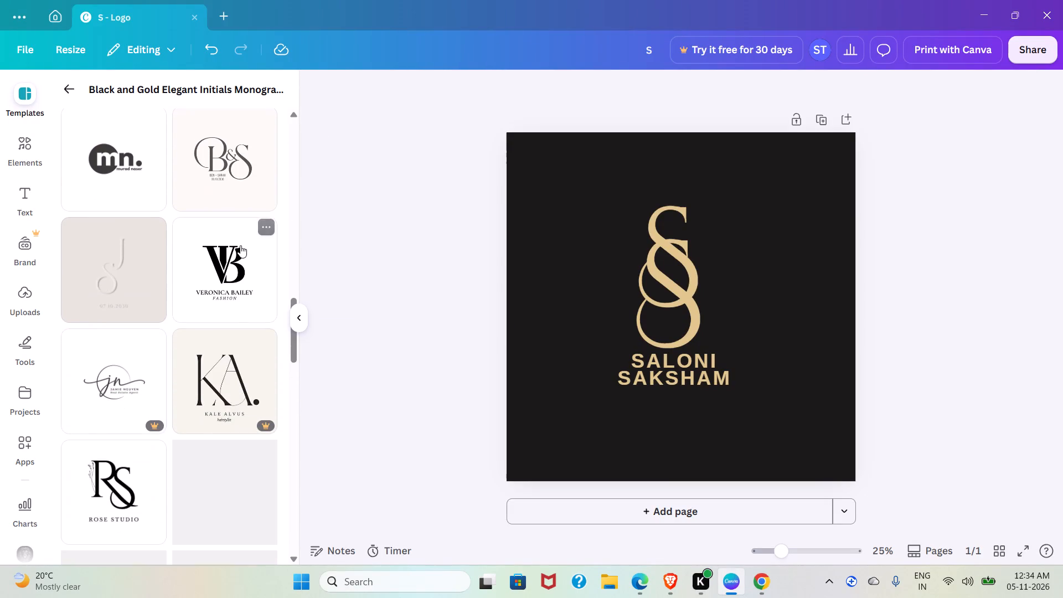
scroll(240, 245, down, 2)
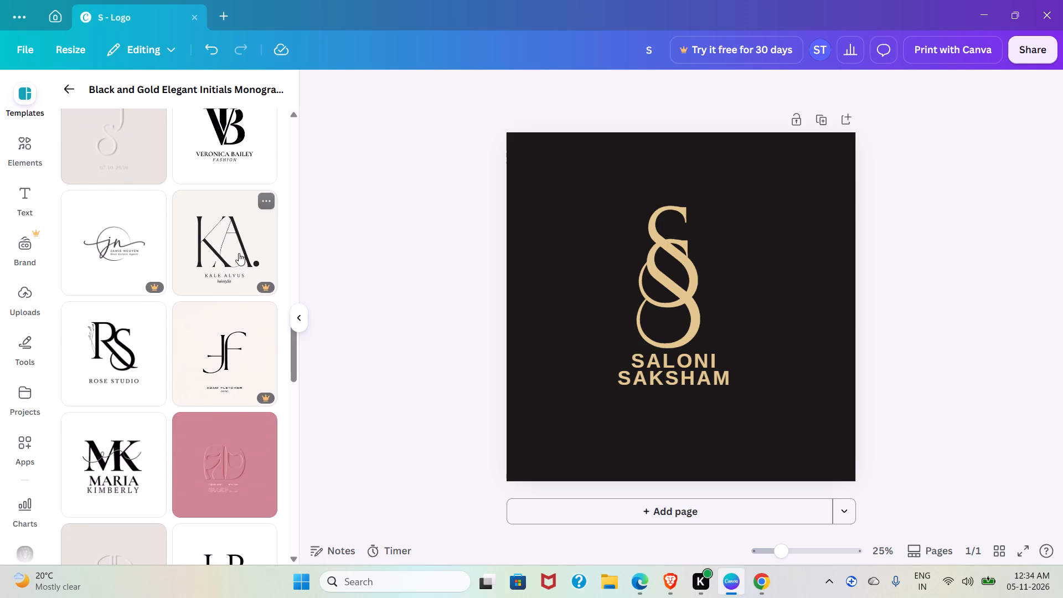
scroll(237, 247, down, 8)
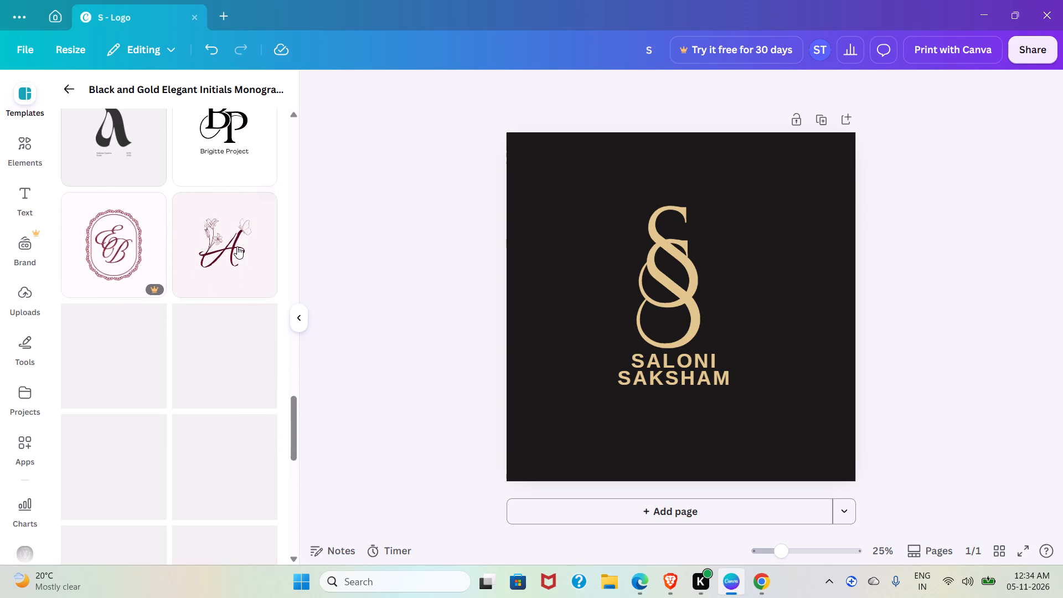
scroll(237, 246, down, 7)
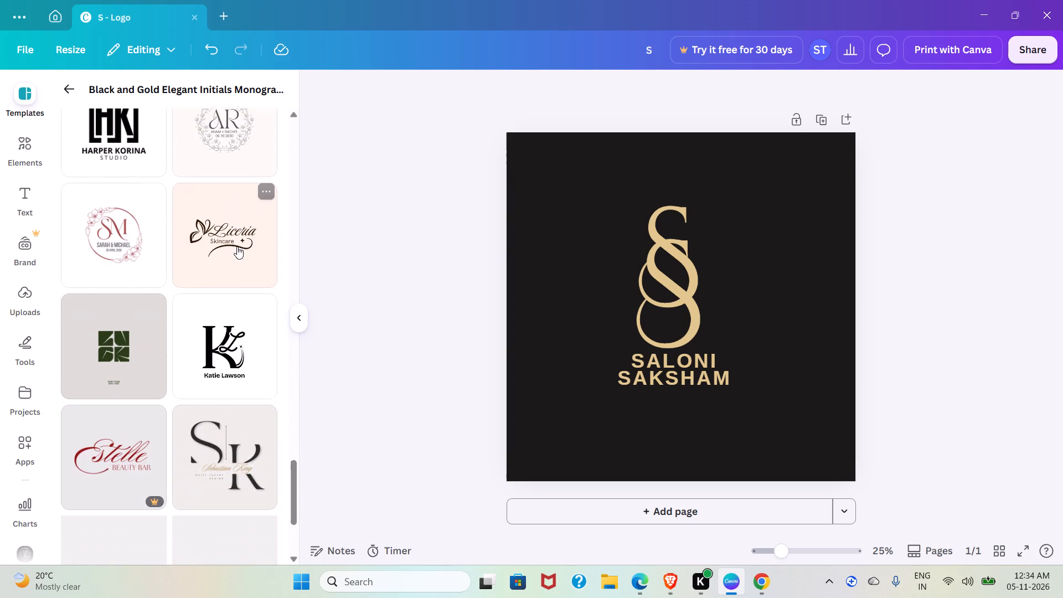
scroll(237, 246, down, 7)
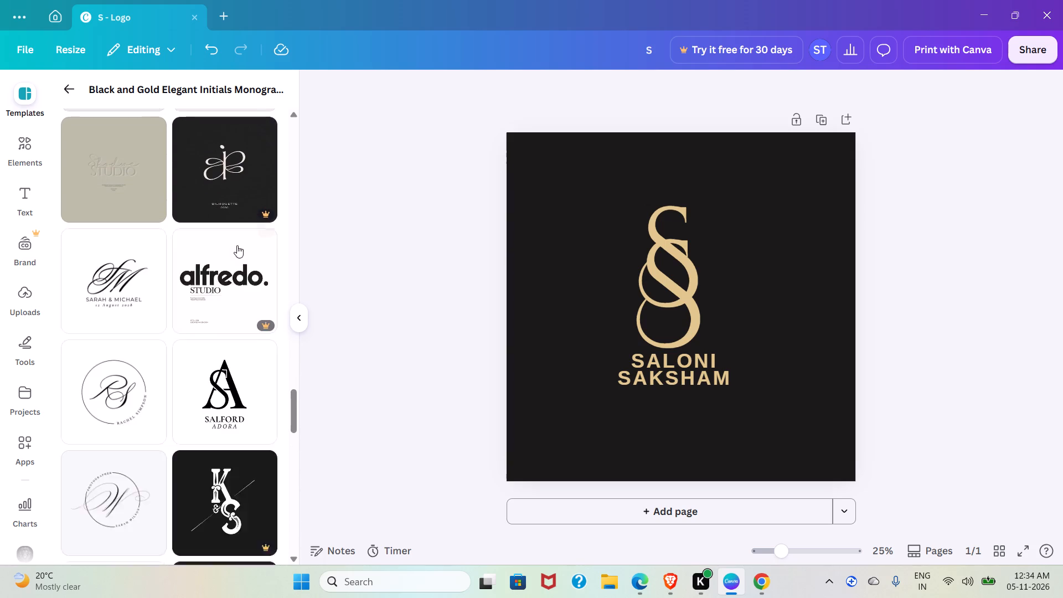
scroll(237, 245, down, 7)
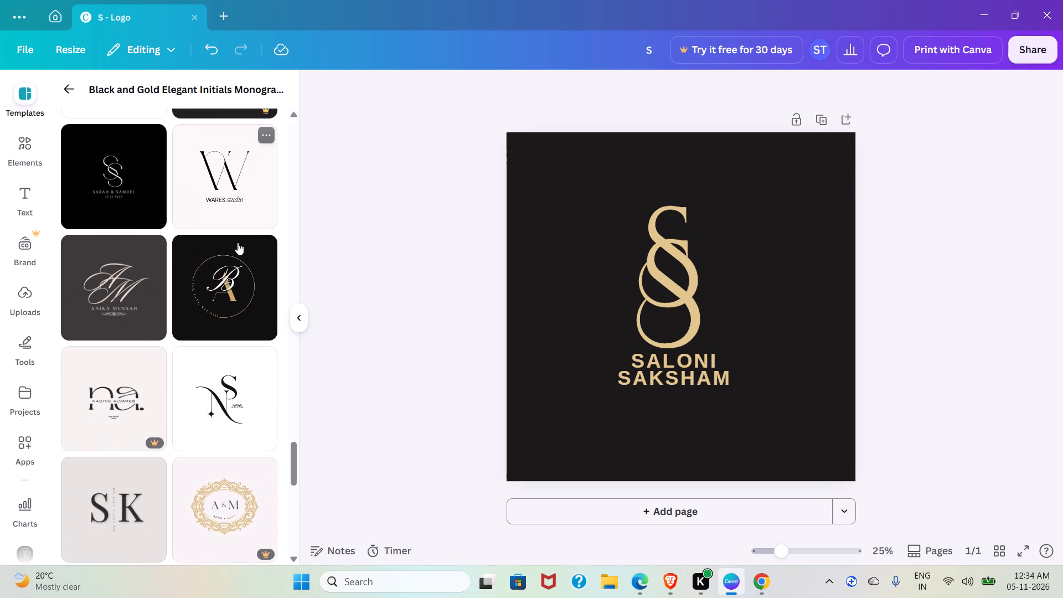
scroll(238, 243, down, 5)
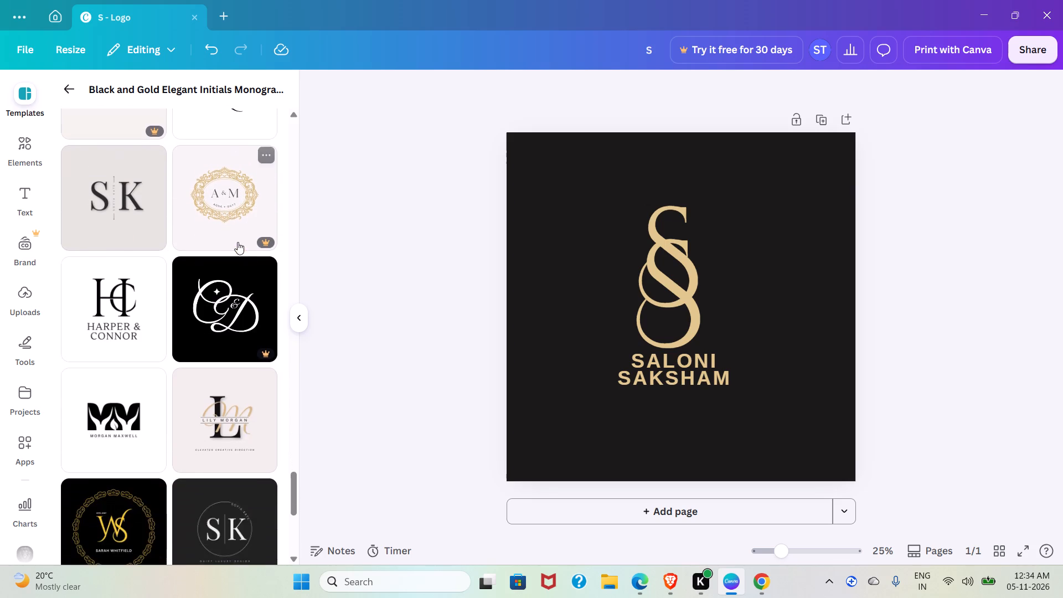
scroll(238, 242, down, 1)
scroll(235, 237, up, 2)
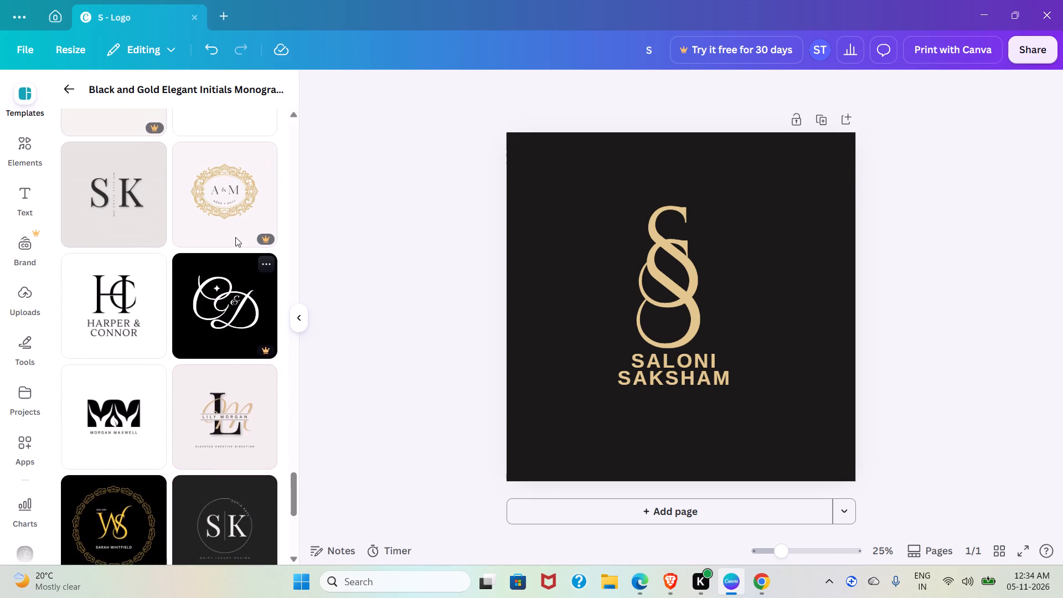
Open the A & M monogram template with the ornate gold oval frame and examine the designs similar to it.
click(237, 234)
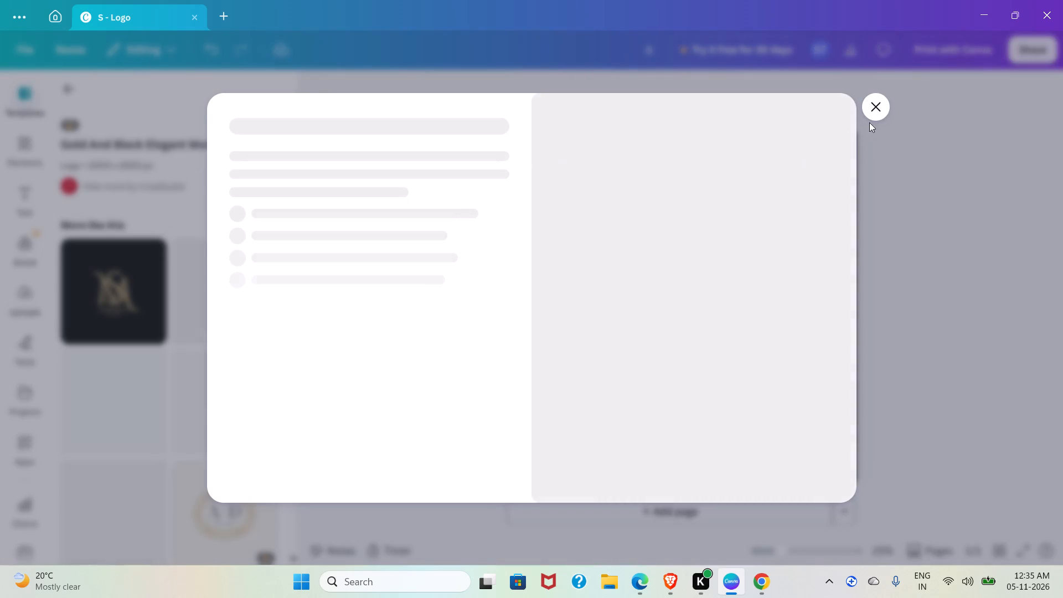
click(873, 117)
click(885, 102)
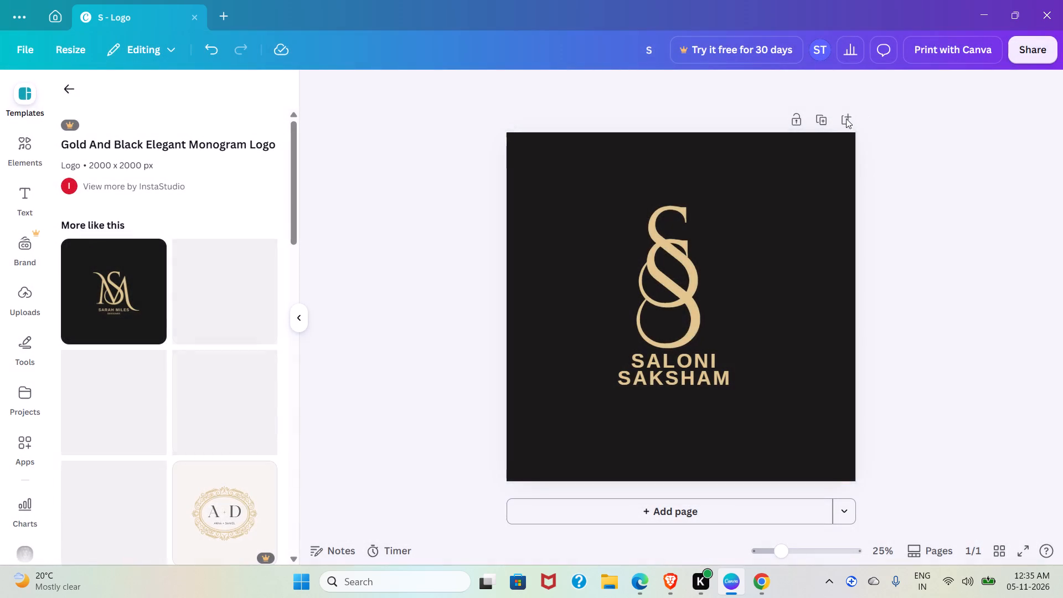
scroll(190, 288, down, 3)
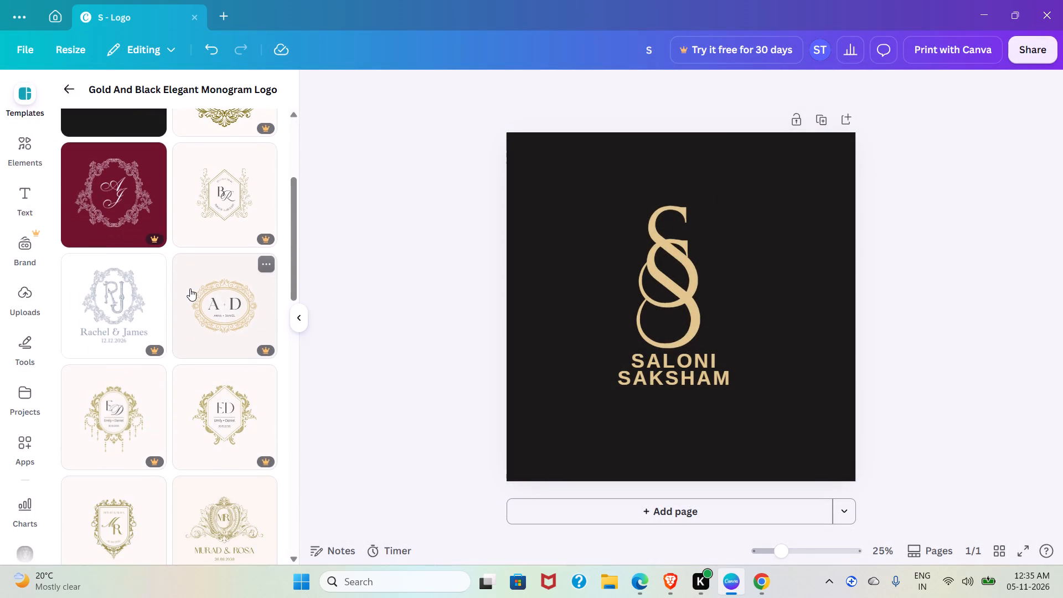
scroll(190, 288, down, 7)
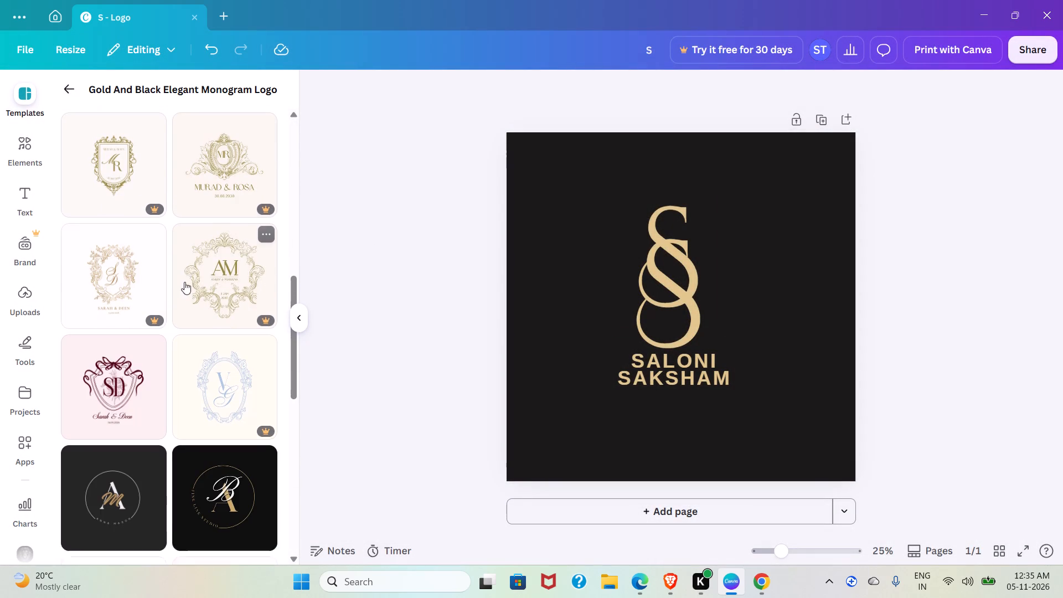
scroll(184, 282, down, 2)
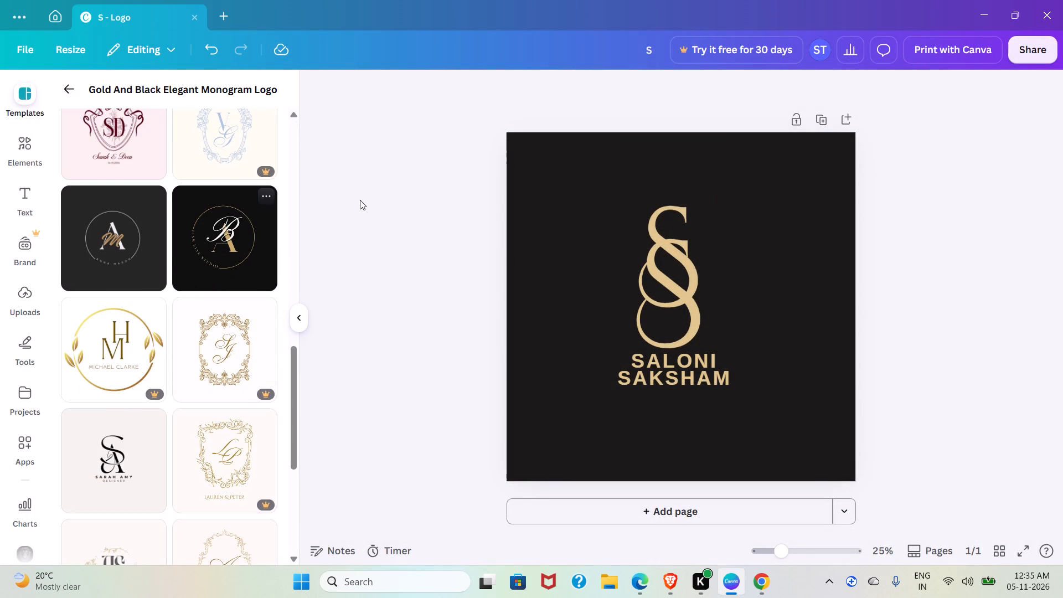
scroll(227, 306, down, 2)
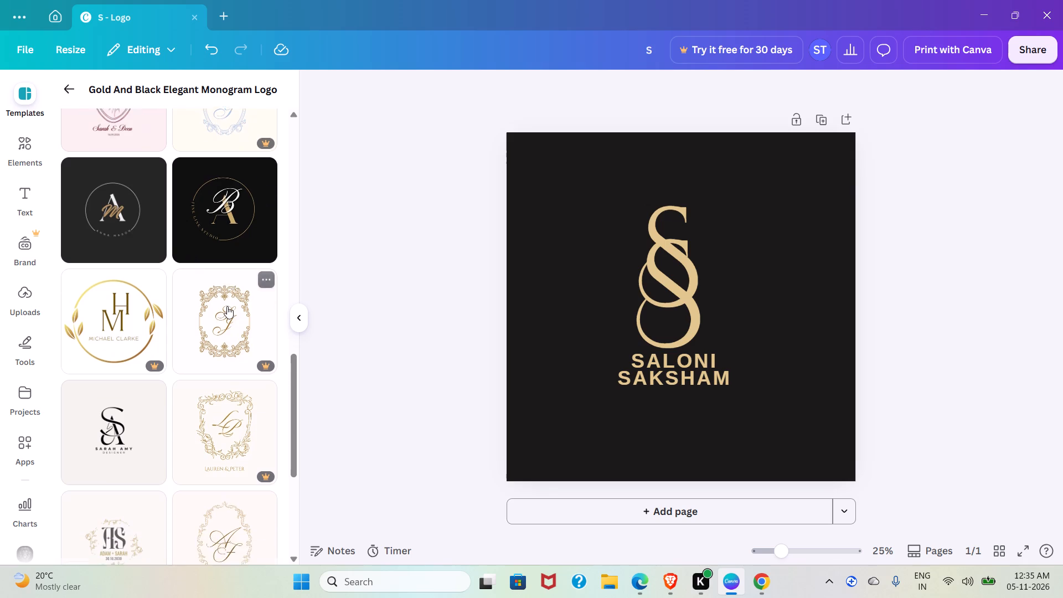
scroll(227, 306, down, 4)
scroll(227, 304, up, 6)
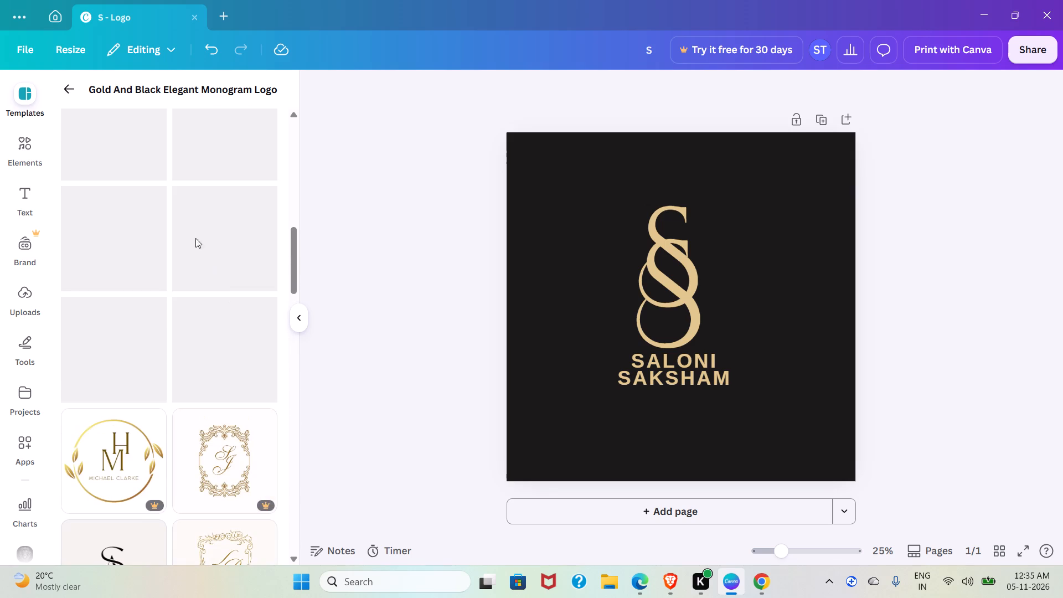
scroll(128, 168, up, 11)
Open the elements library and its search.
click(35, 143)
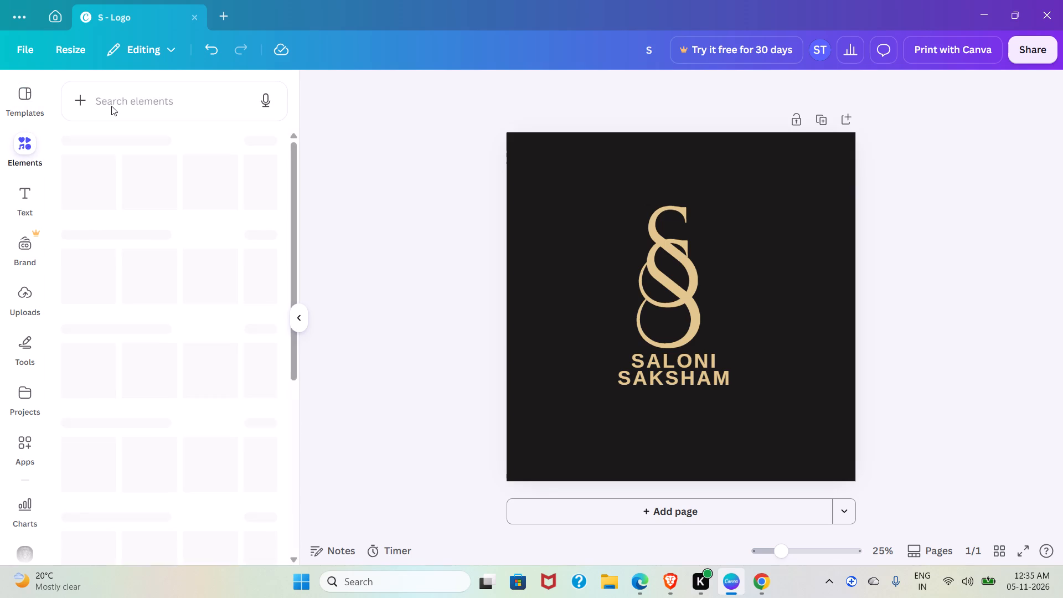
click(140, 96)
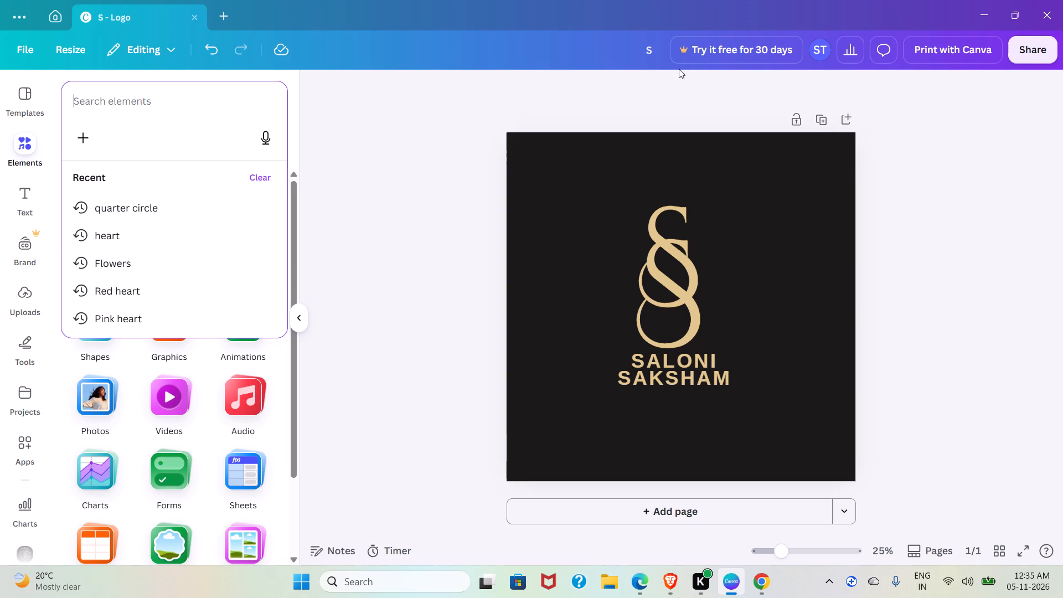
click(207, 114)
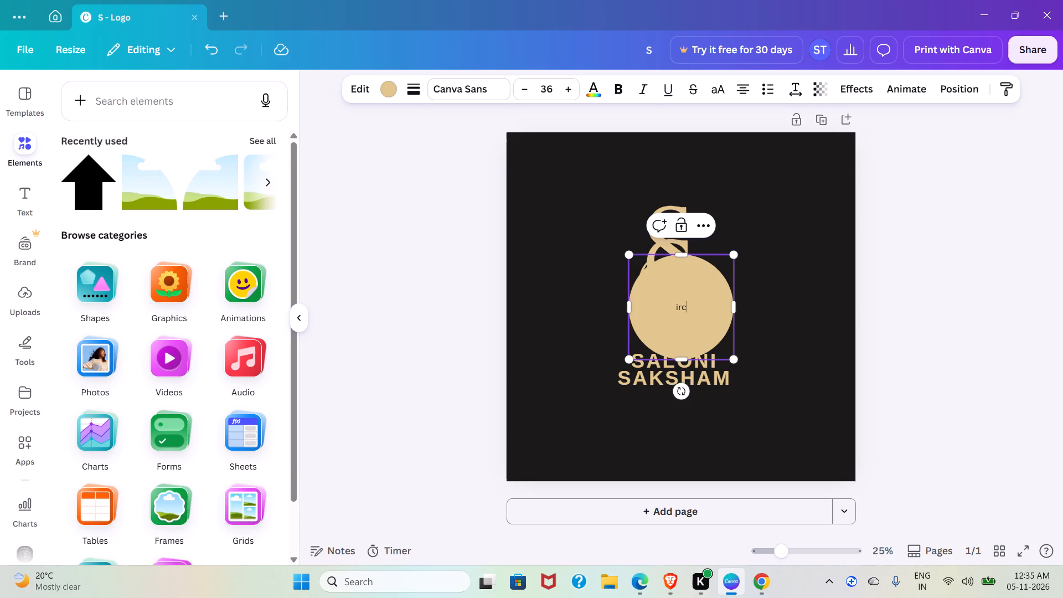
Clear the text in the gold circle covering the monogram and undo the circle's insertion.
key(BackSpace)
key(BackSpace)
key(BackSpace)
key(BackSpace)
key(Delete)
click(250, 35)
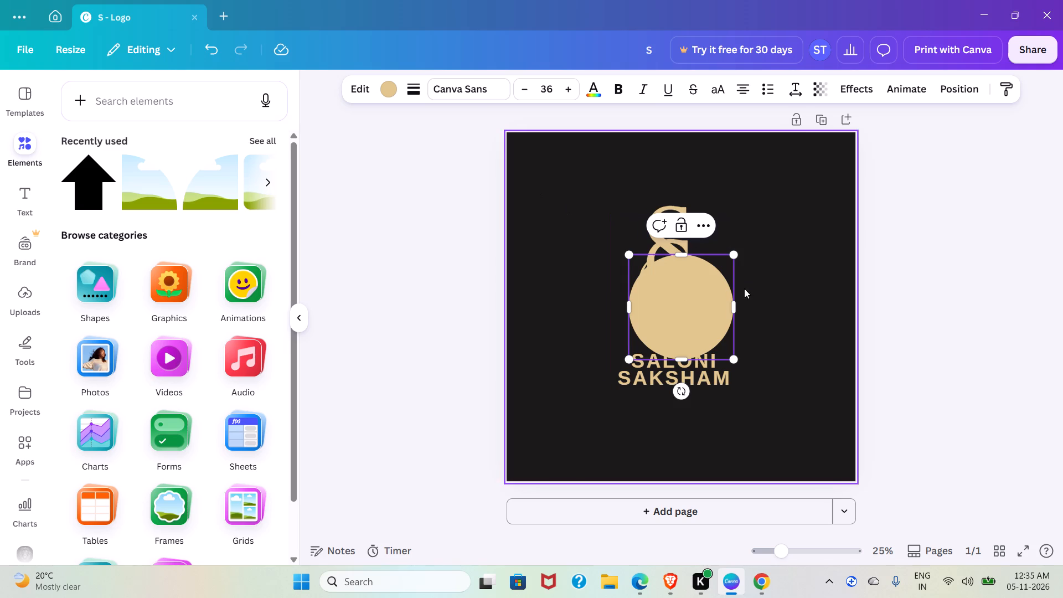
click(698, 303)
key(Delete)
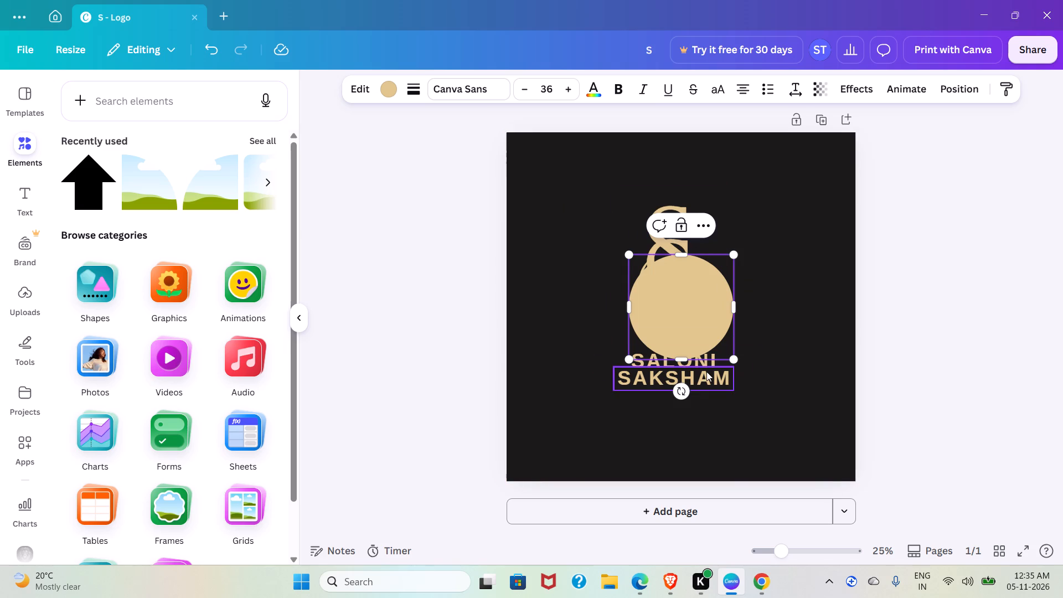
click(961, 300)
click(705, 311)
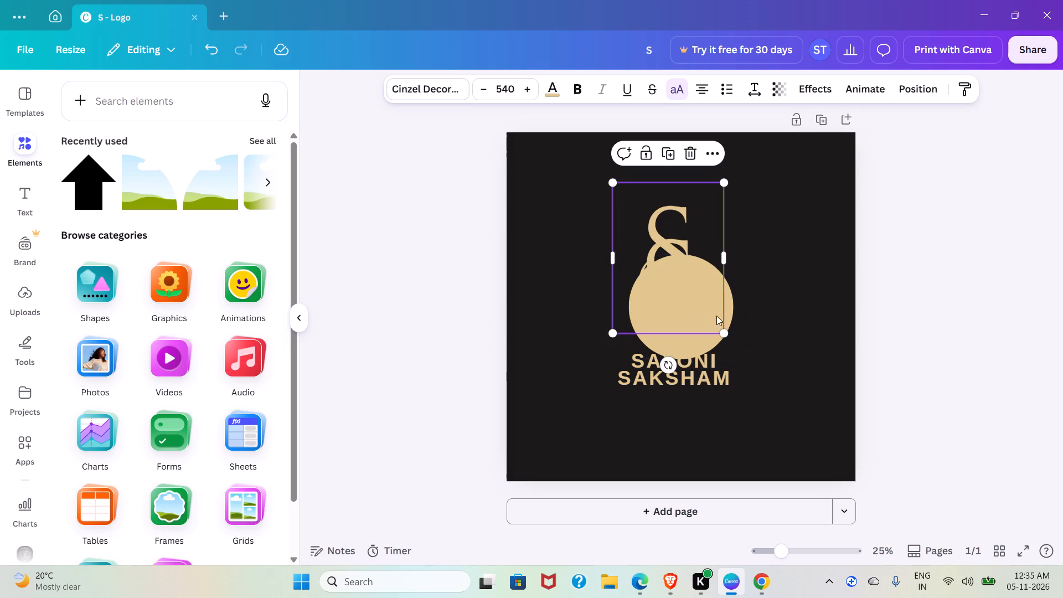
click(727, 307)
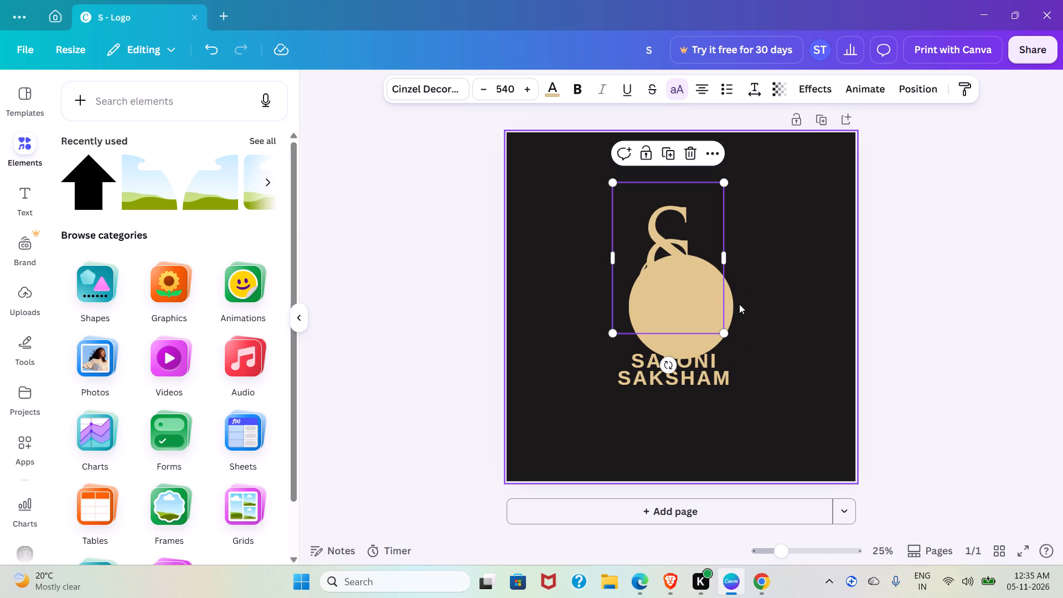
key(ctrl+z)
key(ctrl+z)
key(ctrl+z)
Search the elements library for "circle outline decorated".
click(302, 172)
click(157, 112)
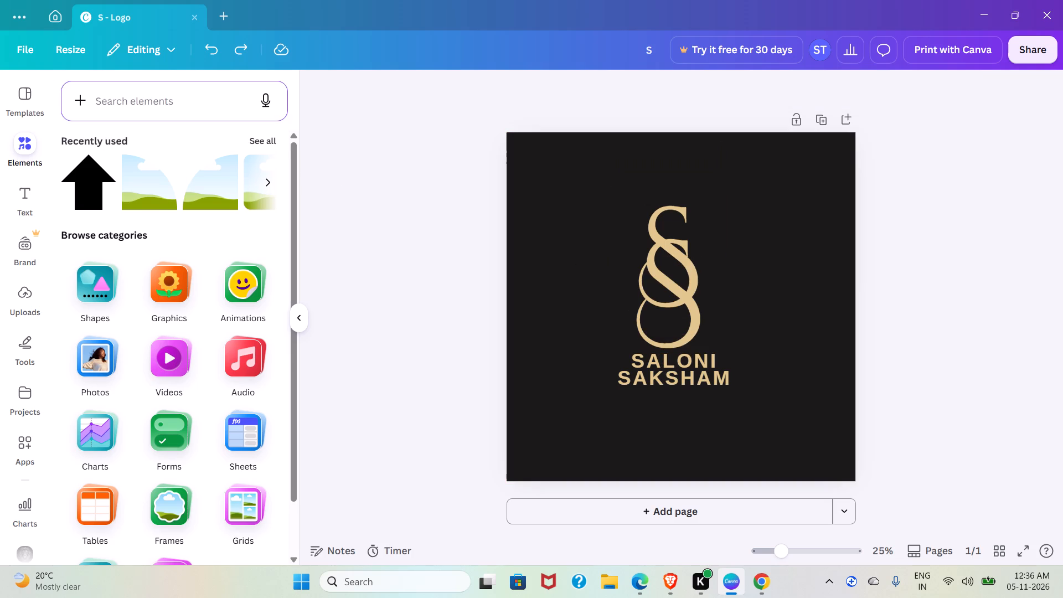
click(162, 96)
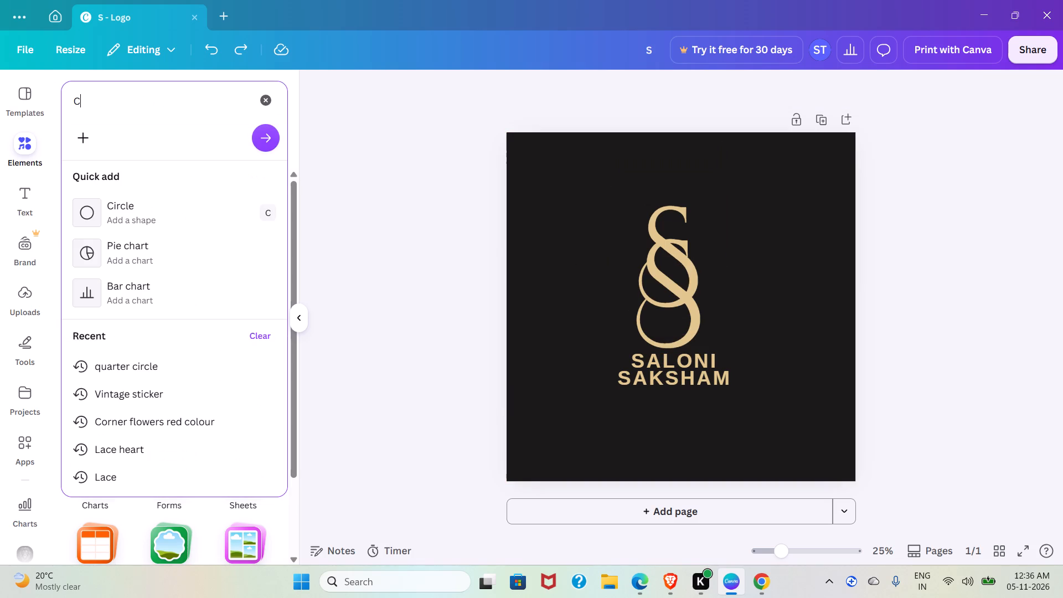
text(ircle)
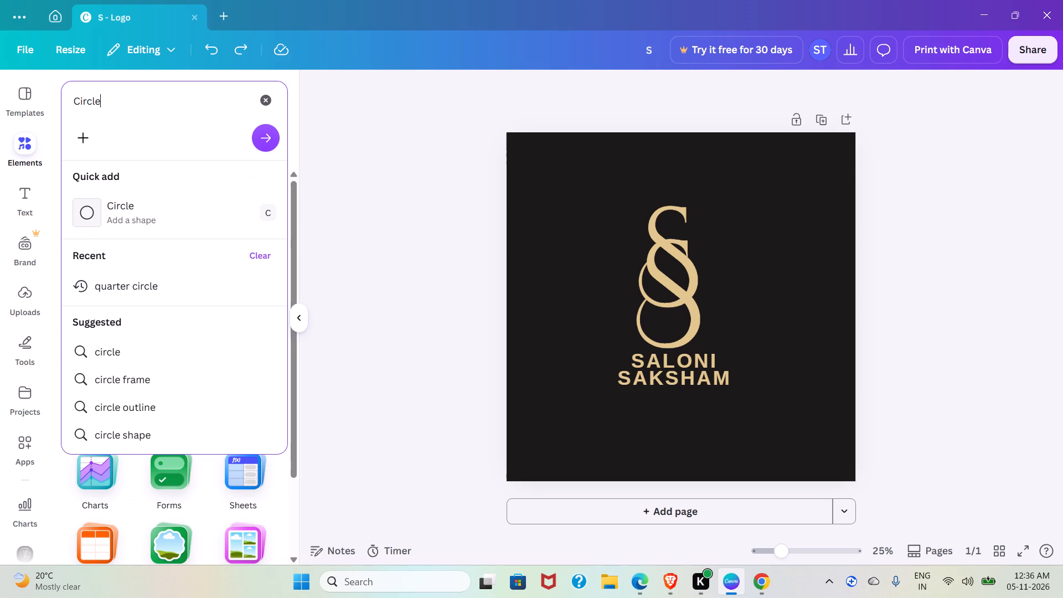
key(space)
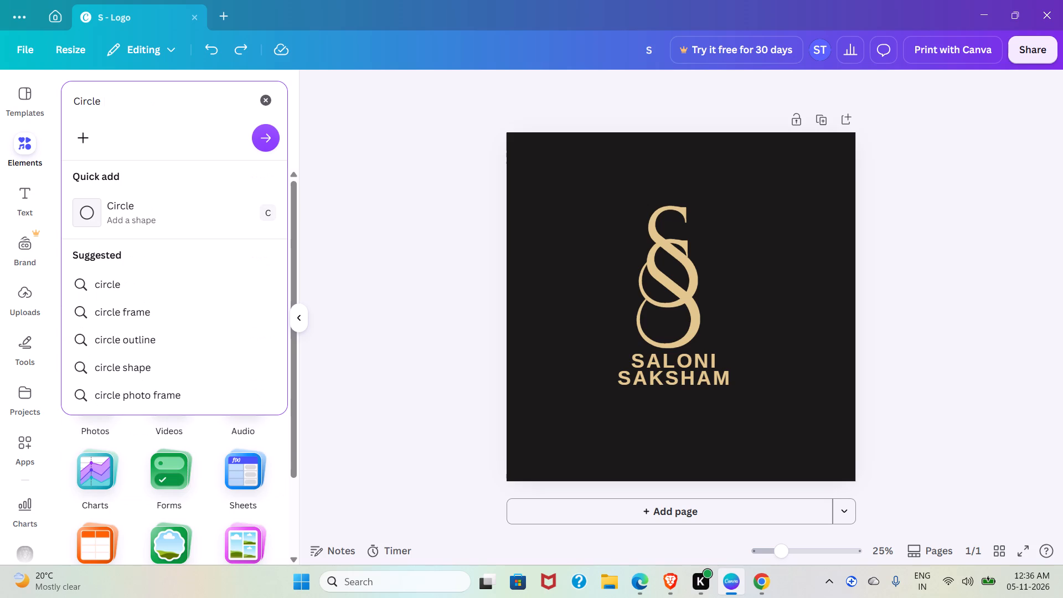
click(189, 335)
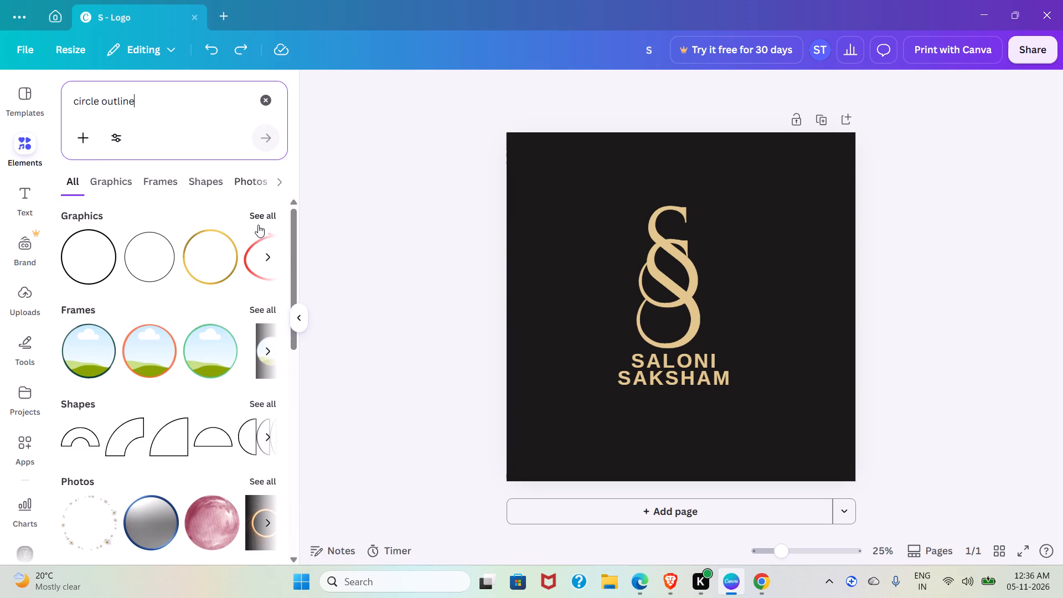
key(space)
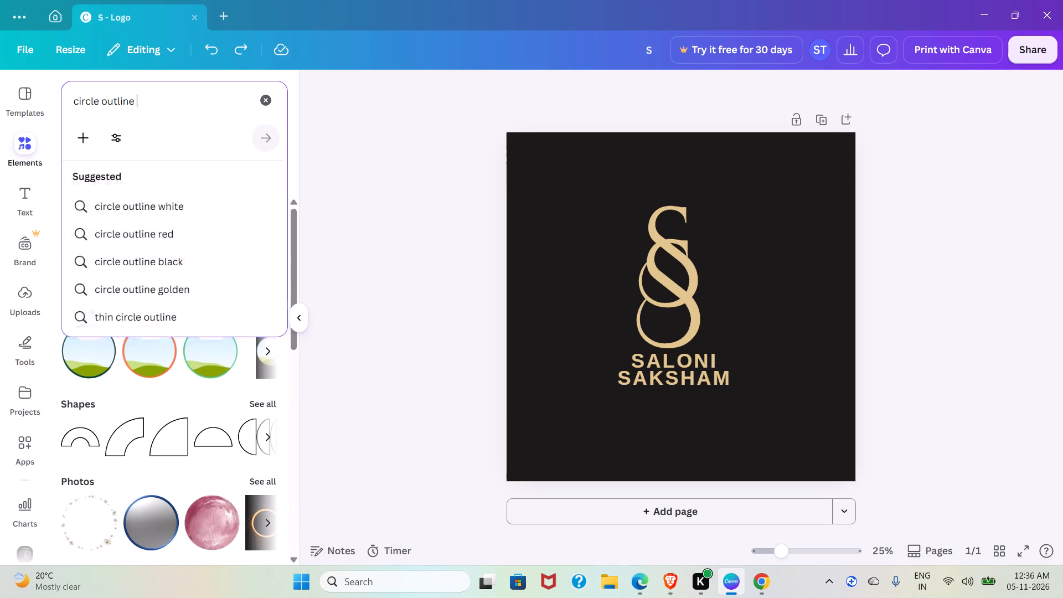
text(decorated)
key(space)
key(Return)
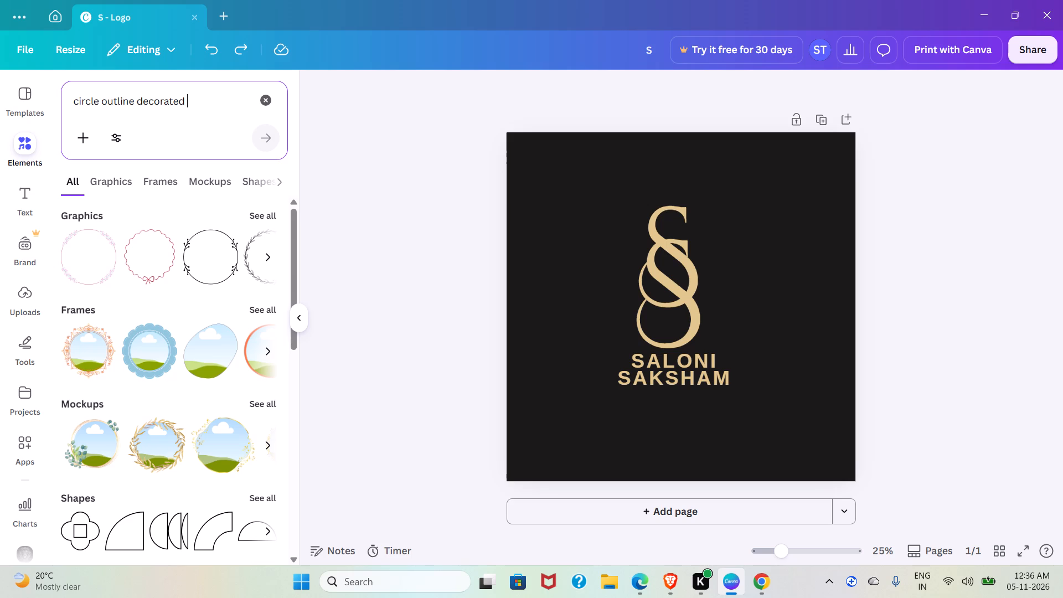
Add the gold floral circular frame with gemstones from the photo results and position it around the SS monogram, centred on the name text.
scroll(152, 274, down, 4)
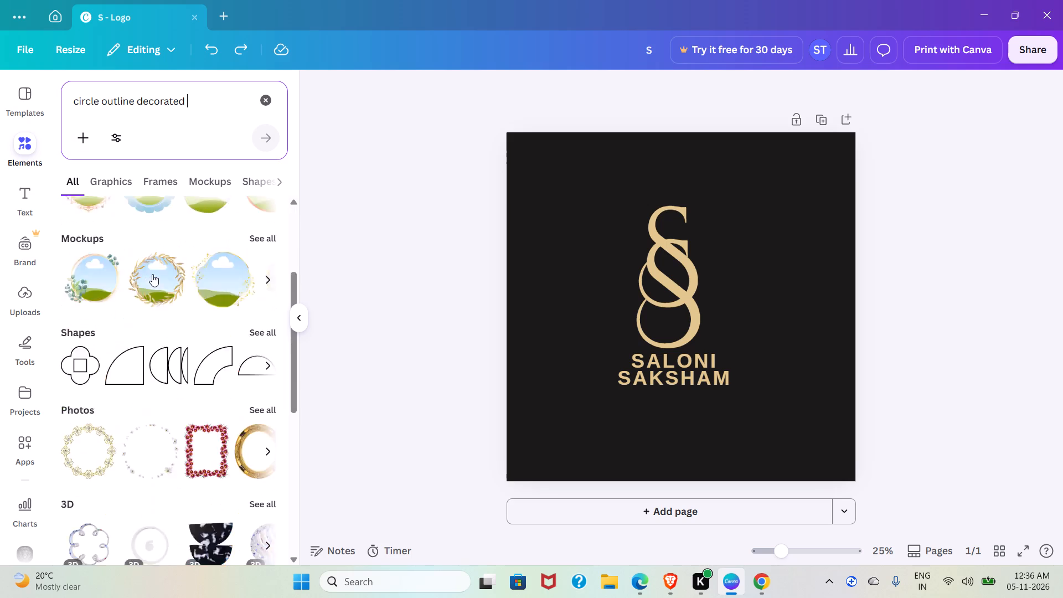
click(74, 332)
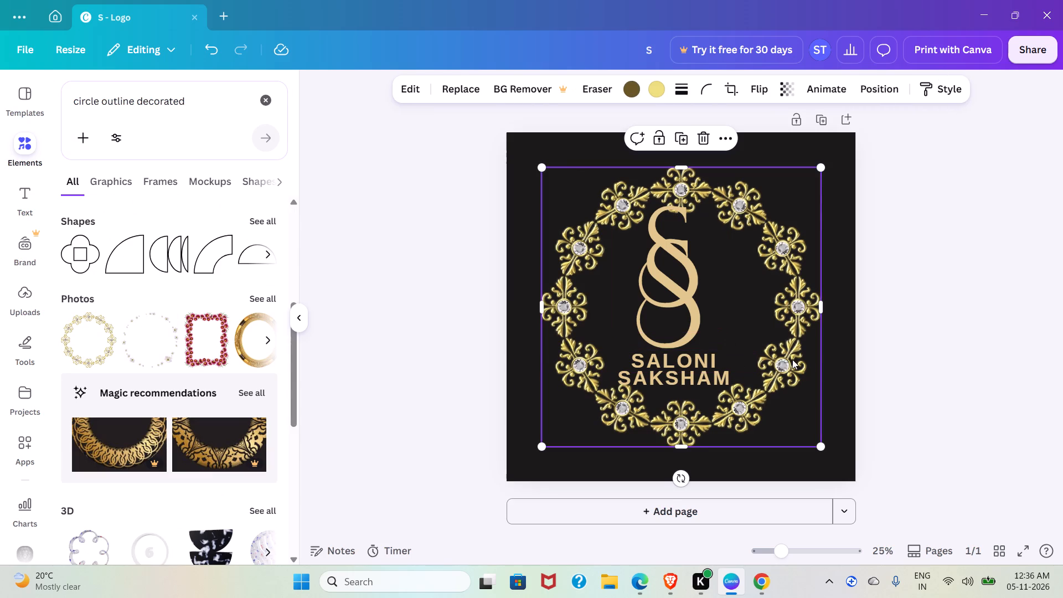
drag(791, 358, 781, 348)
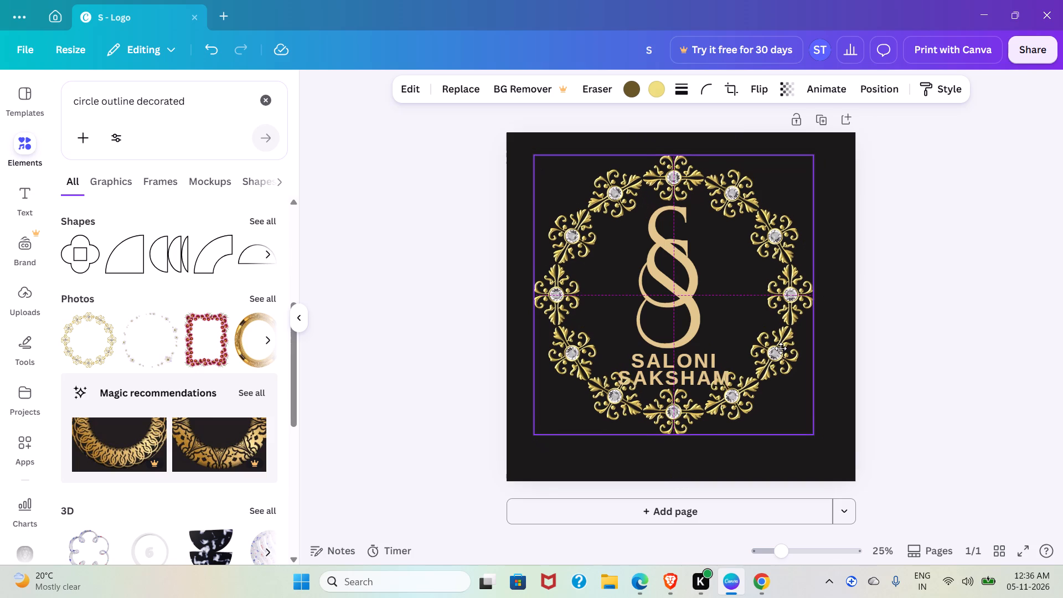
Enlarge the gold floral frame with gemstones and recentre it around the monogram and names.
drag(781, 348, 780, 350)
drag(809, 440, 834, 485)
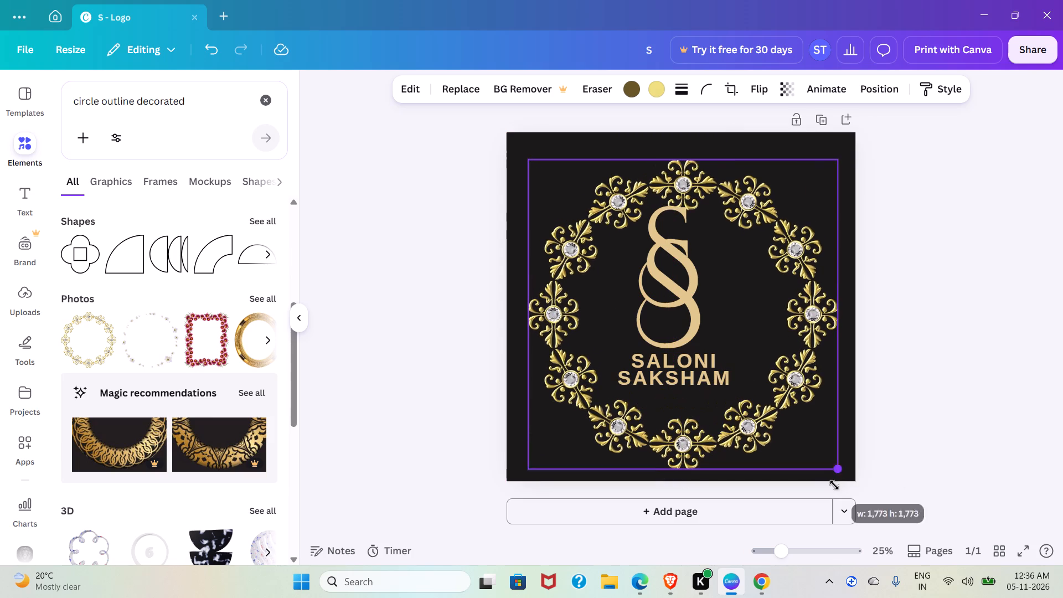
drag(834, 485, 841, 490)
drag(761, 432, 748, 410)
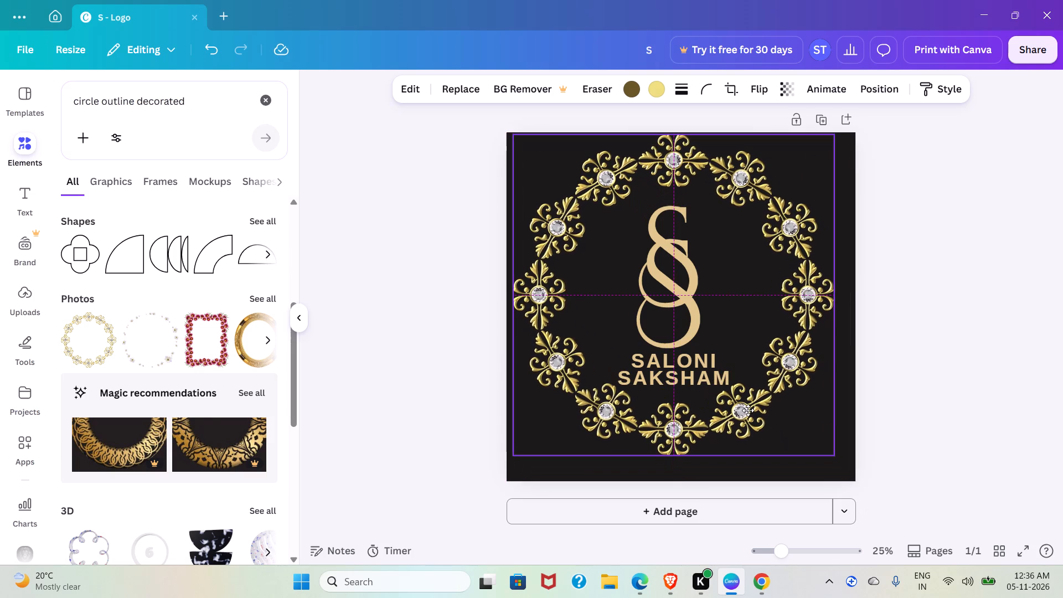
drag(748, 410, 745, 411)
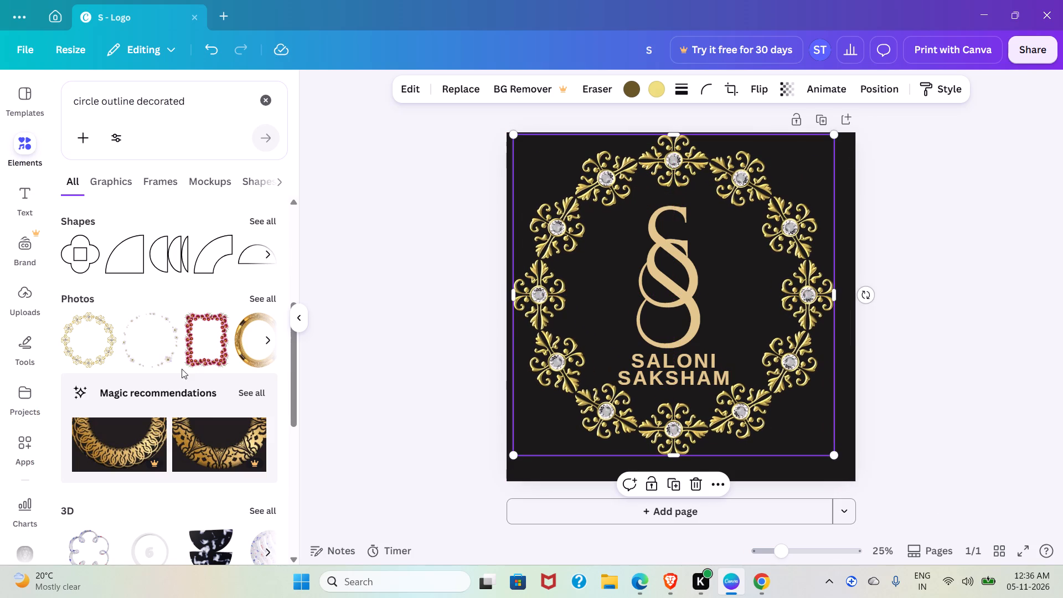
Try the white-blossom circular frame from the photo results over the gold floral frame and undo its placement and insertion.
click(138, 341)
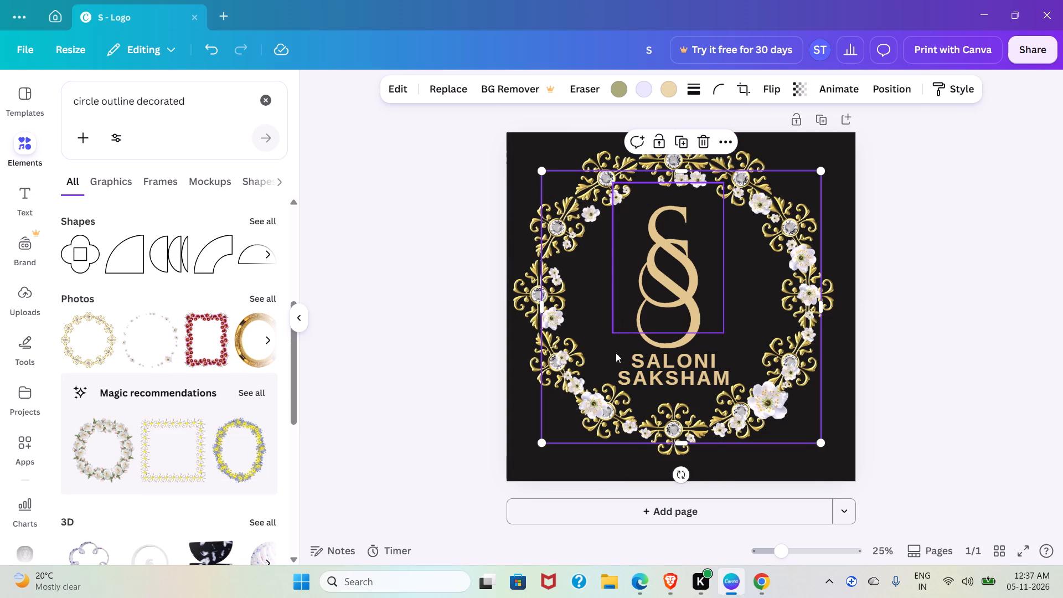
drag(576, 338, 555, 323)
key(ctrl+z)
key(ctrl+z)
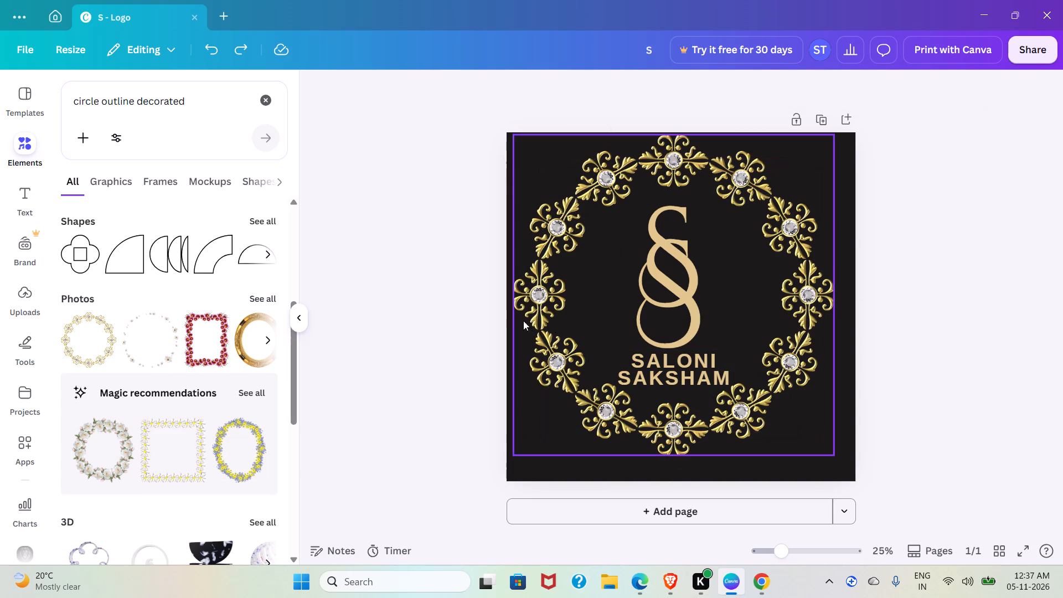
Undo the enlargement, placement and insertion of the gold floral frame with gemstones.
key(ctrl+z)
key(ctrl+z)
key(ctrl+z)
key(ctrl+z)
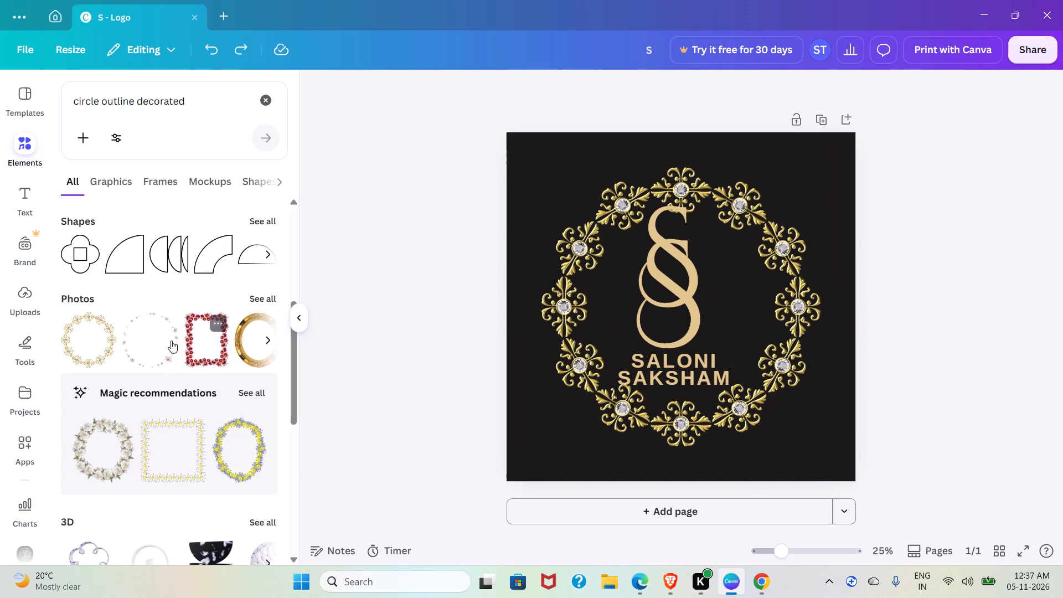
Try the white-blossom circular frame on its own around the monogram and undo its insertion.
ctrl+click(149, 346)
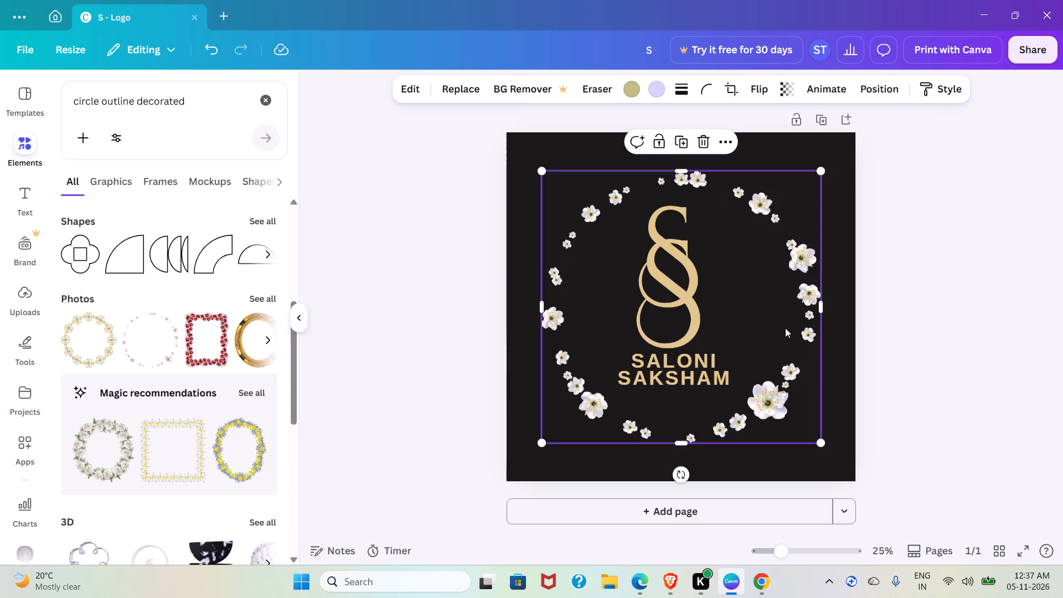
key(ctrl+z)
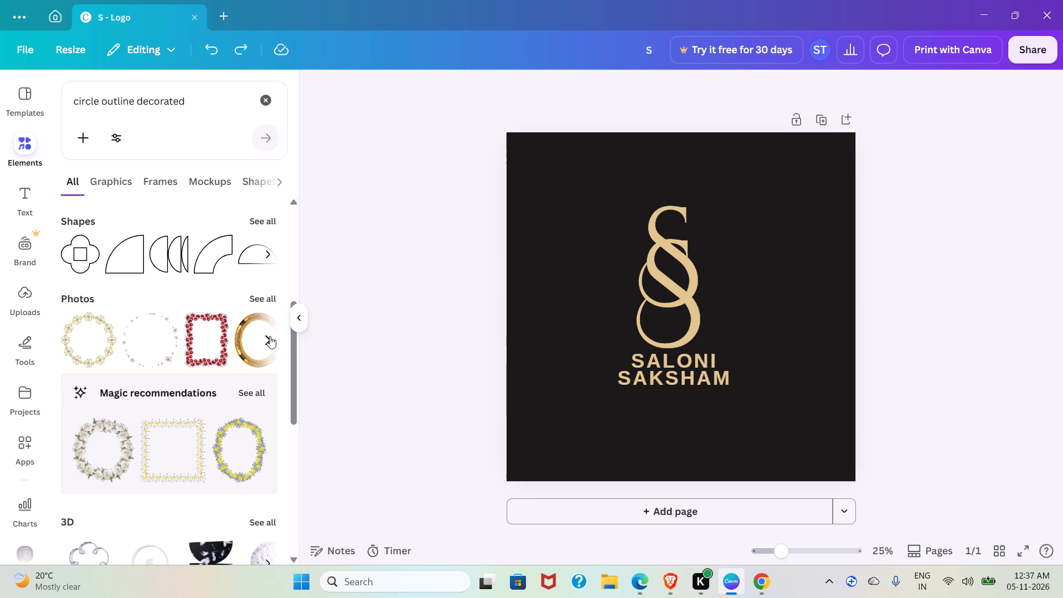
Browse the photo results for another decorative circular frame that suits the monogram.
click(270, 336)
click(270, 336)
click(270, 336)
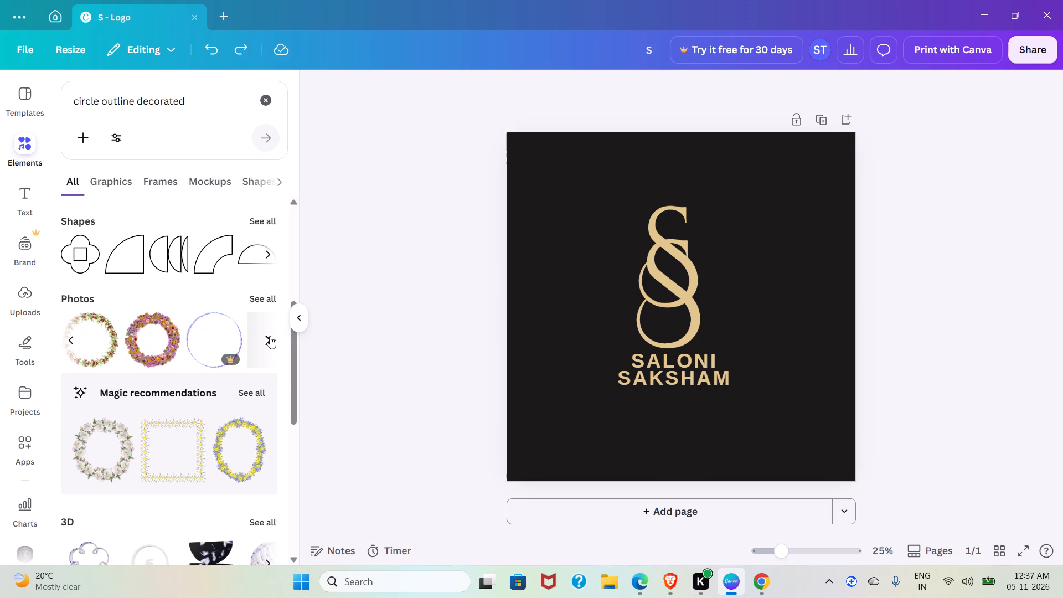
click(270, 336)
click(270, 336)
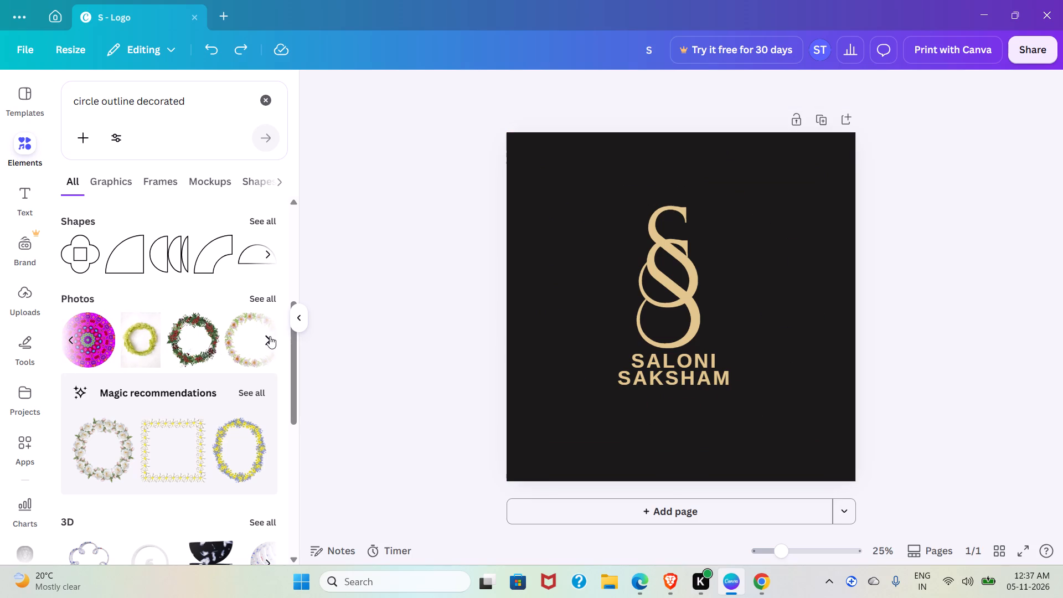
scroll(225, 344, down, 3)
scroll(224, 345, up, 7)
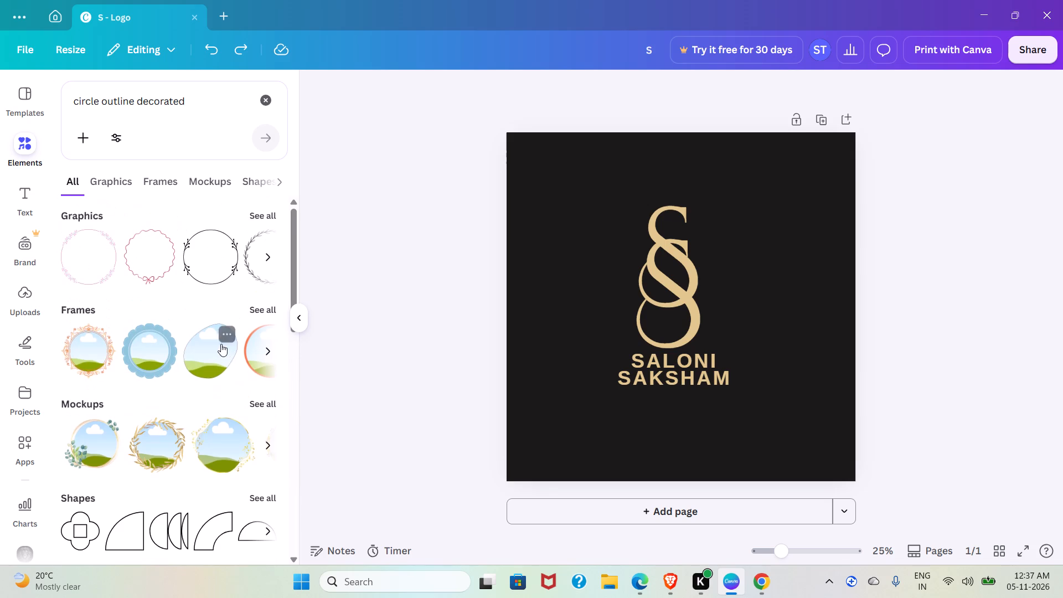
Add the black circular frame with a chain-like pattern from the graphics results and centre it horizontally on the names.
click(269, 252)
click(270, 254)
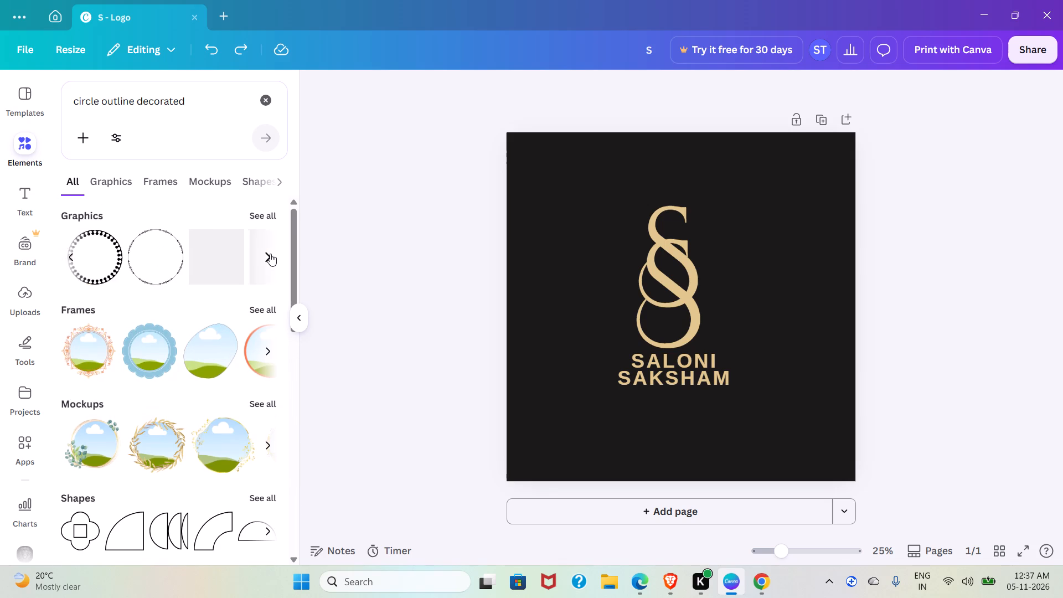
click(270, 254)
click(270, 254)
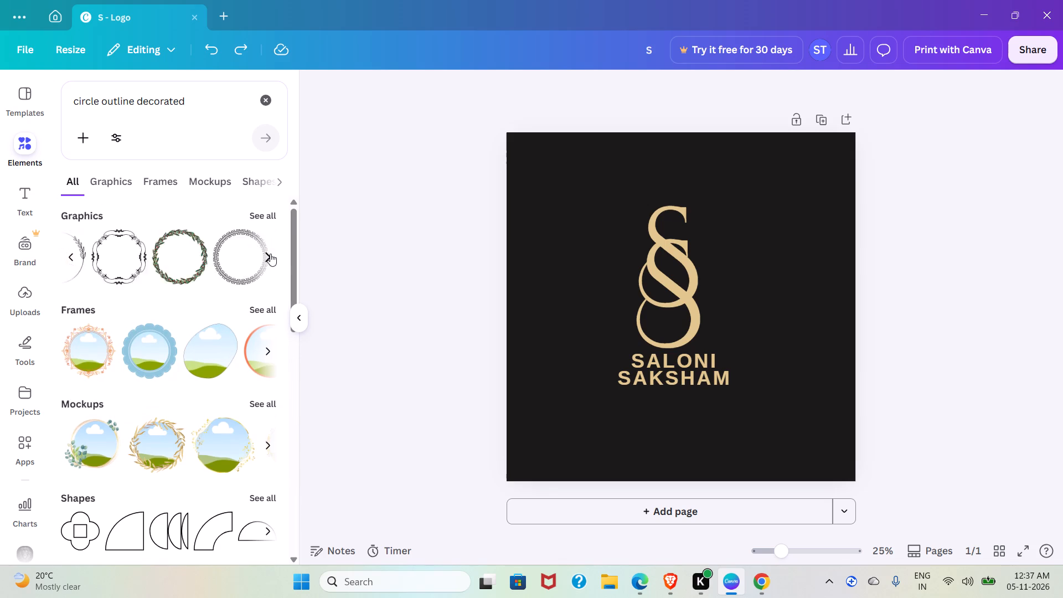
click(156, 254)
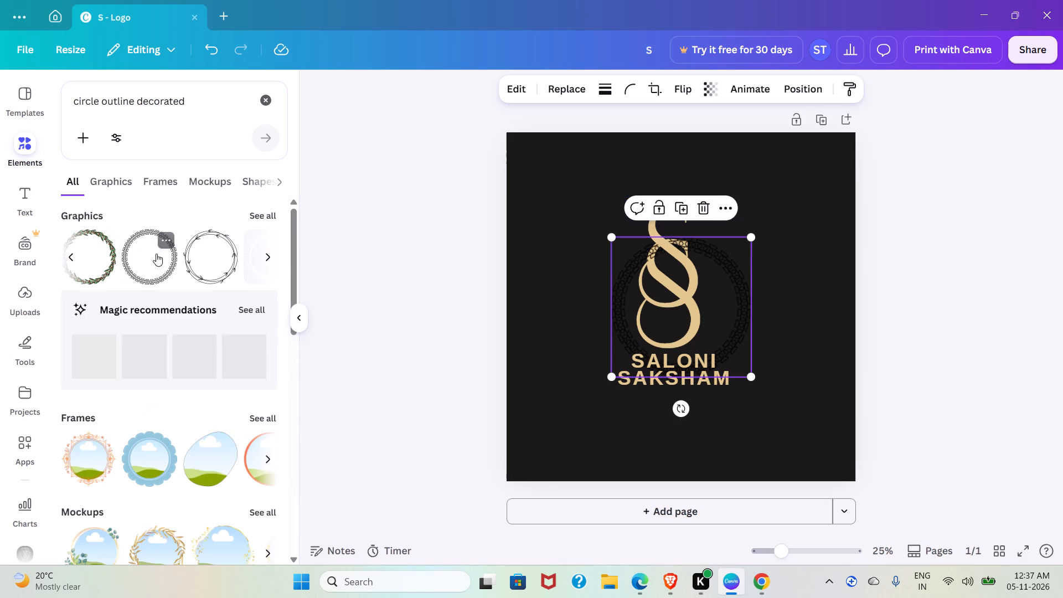
drag(744, 303, 749, 307)
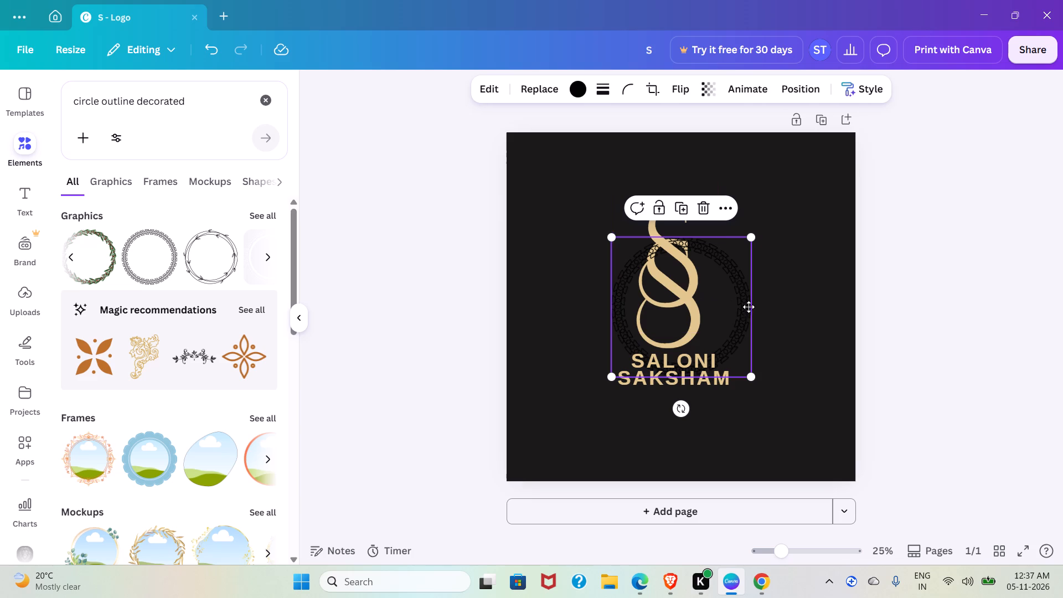
drag(749, 307, 732, 292)
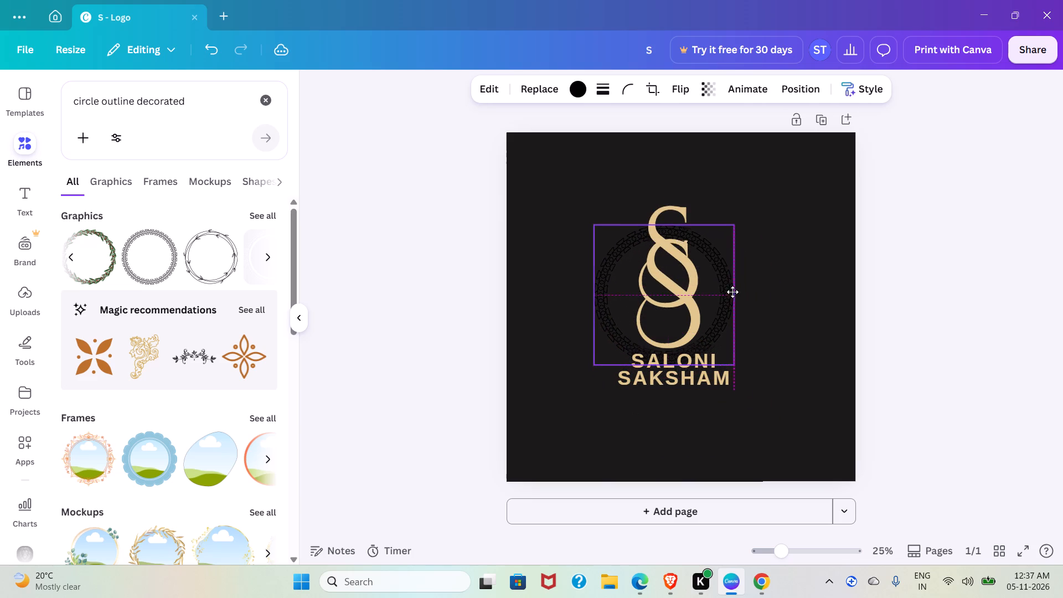
drag(732, 292, 735, 287)
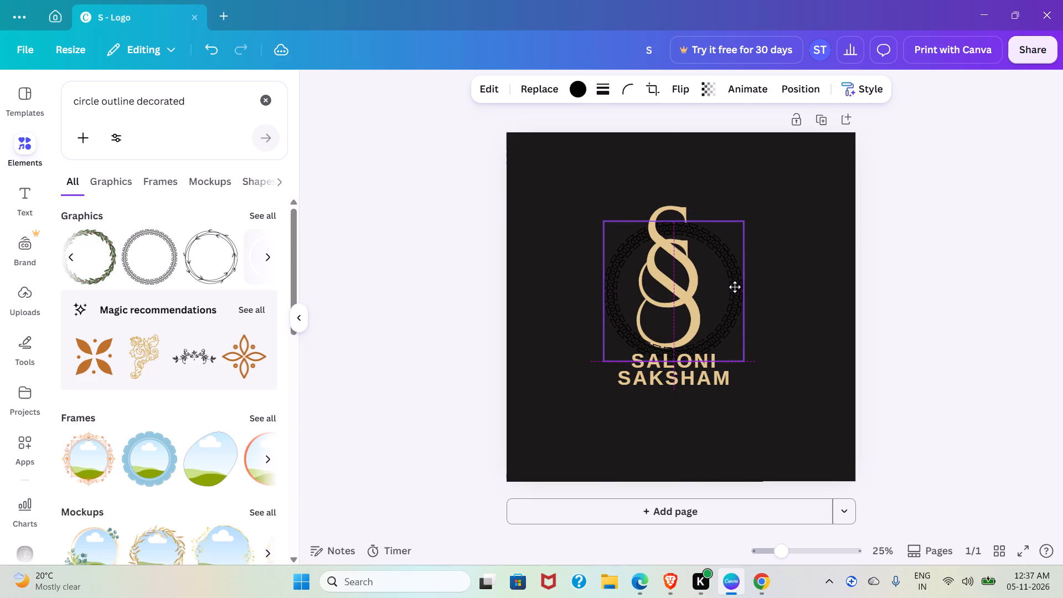
drag(735, 287, 736, 291)
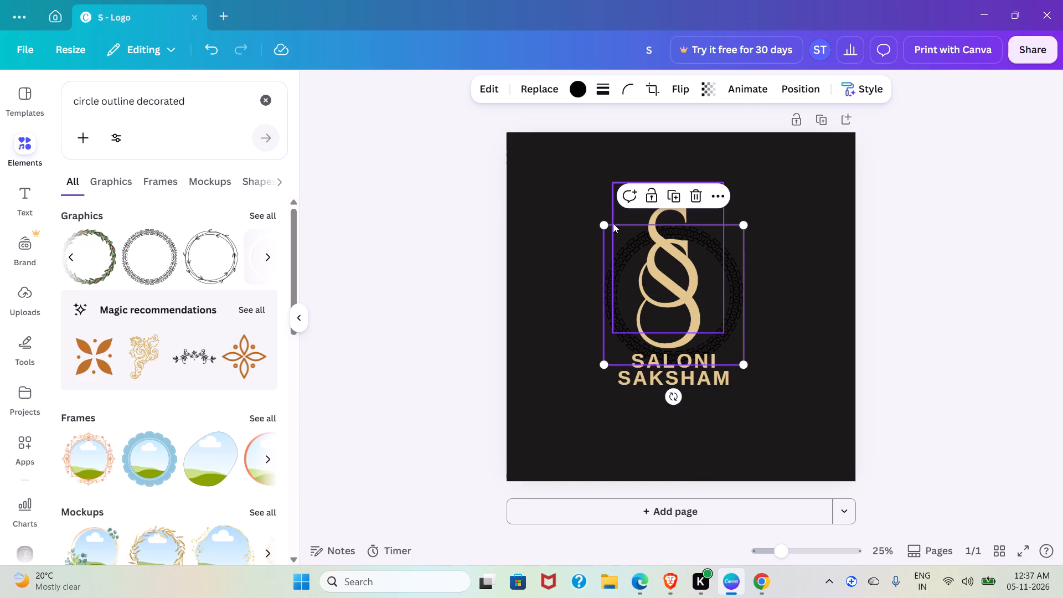
Recolour the chain-pattern circular frame with the gold already used in the design.
click(576, 90)
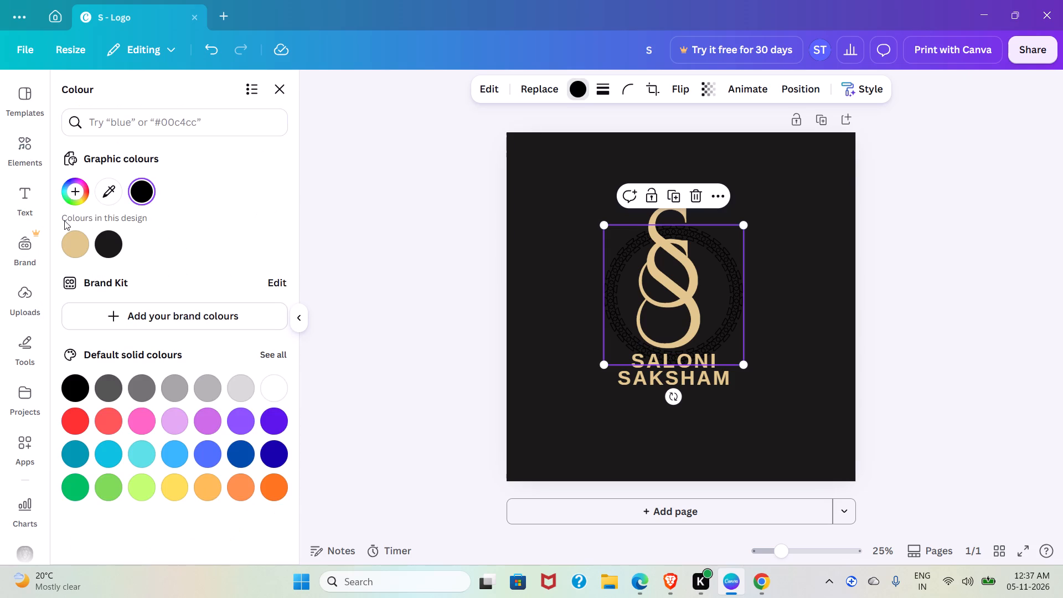
click(71, 245)
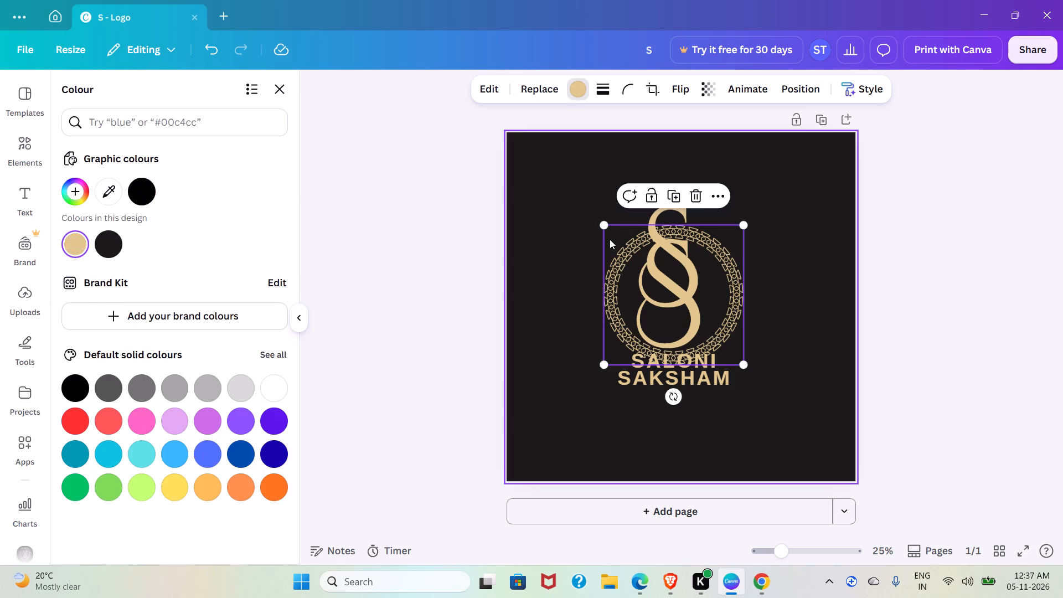
Enlarge the gold chain-pattern frame until its circle is big enough to surround the monogram and both names.
drag(607, 226, 482, 149)
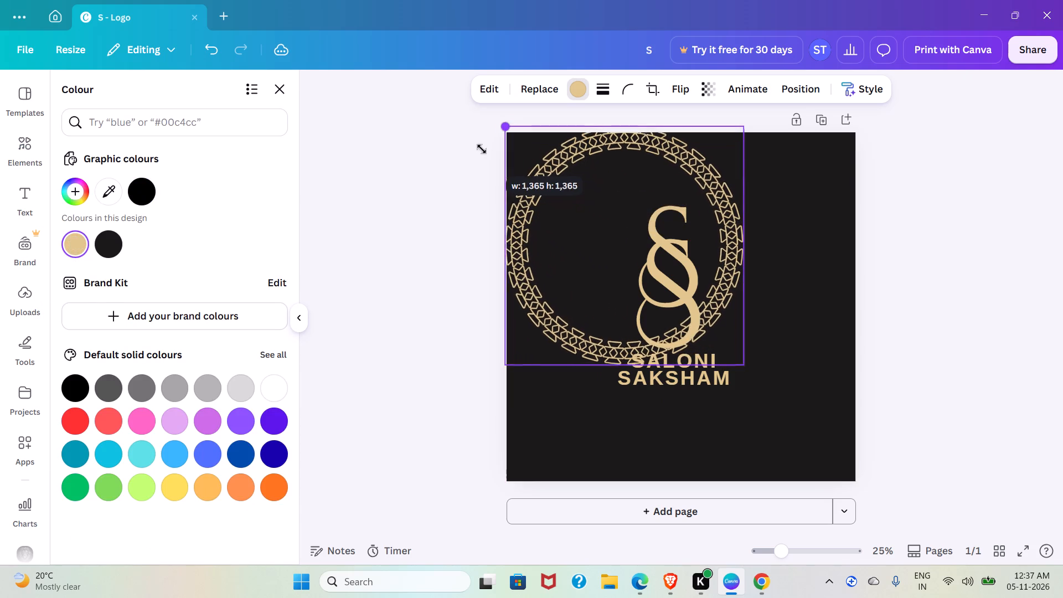
drag(482, 149, 481, 148)
drag(570, 244, 603, 288)
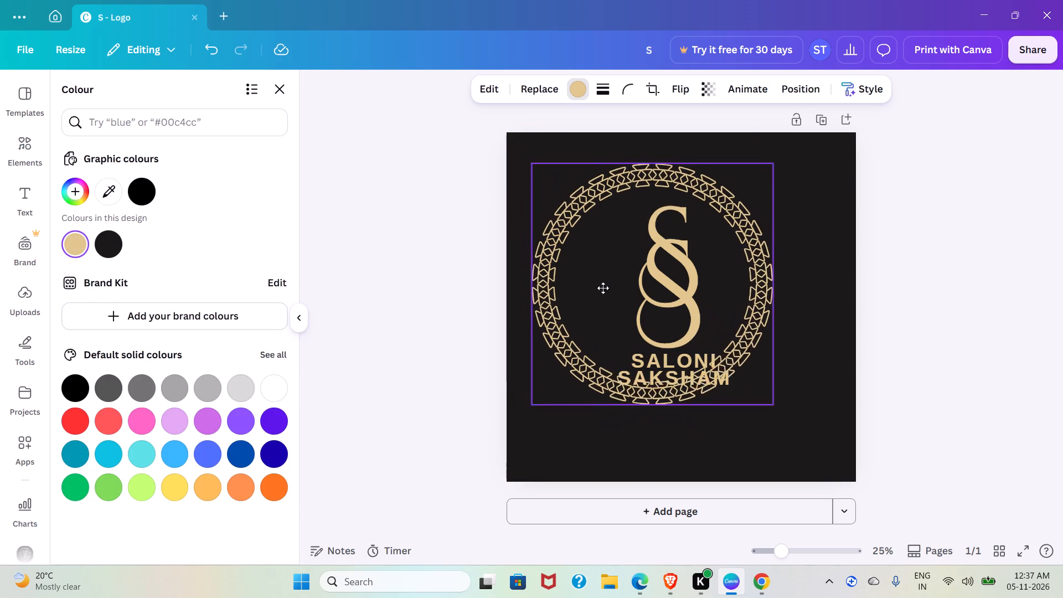
drag(603, 288, 618, 308)
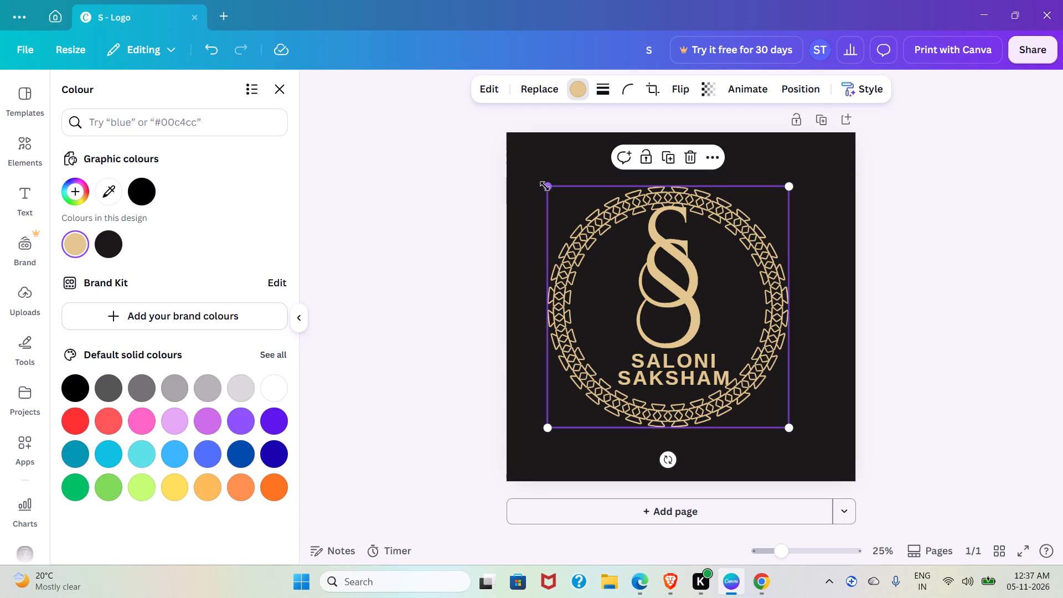
drag(545, 186, 478, 167)
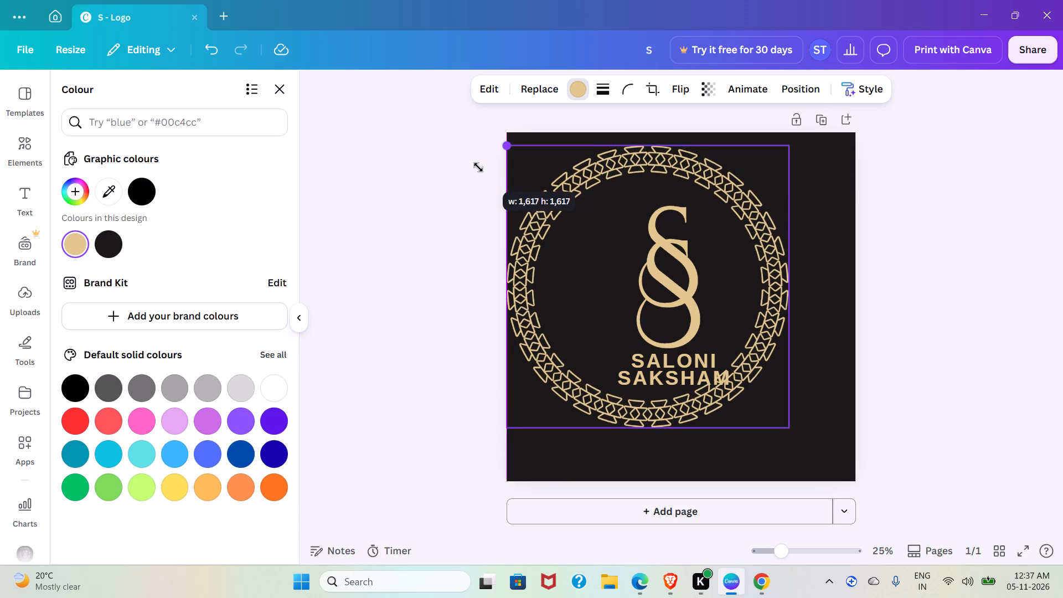
drag(478, 167, 458, 165)
Move the enlarged circular frame to the centre of the page so it encloses the monogram and names.
click(623, 266)
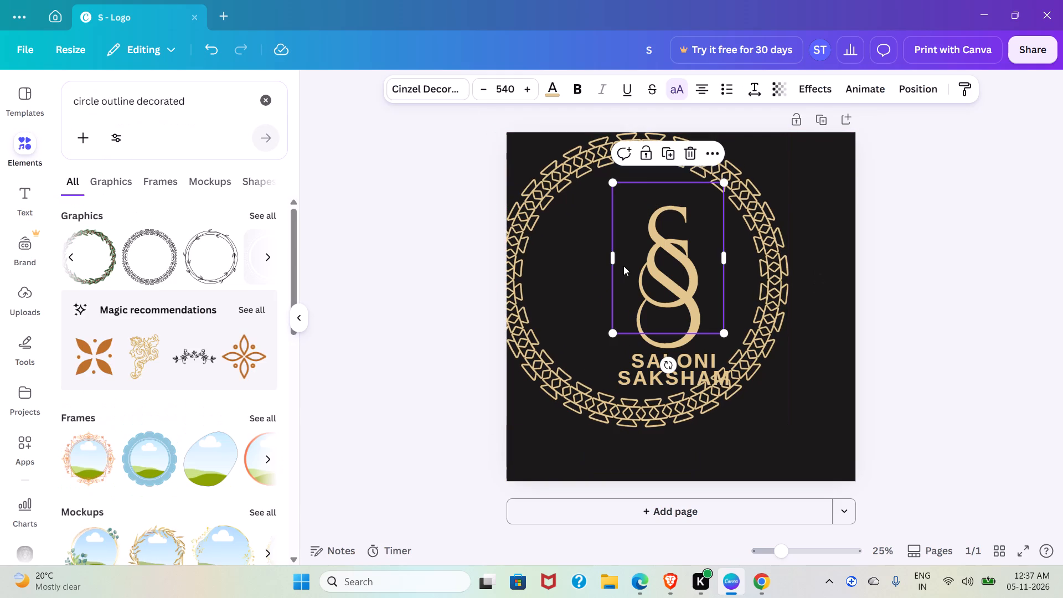
click(576, 261)
drag(561, 259, 589, 281)
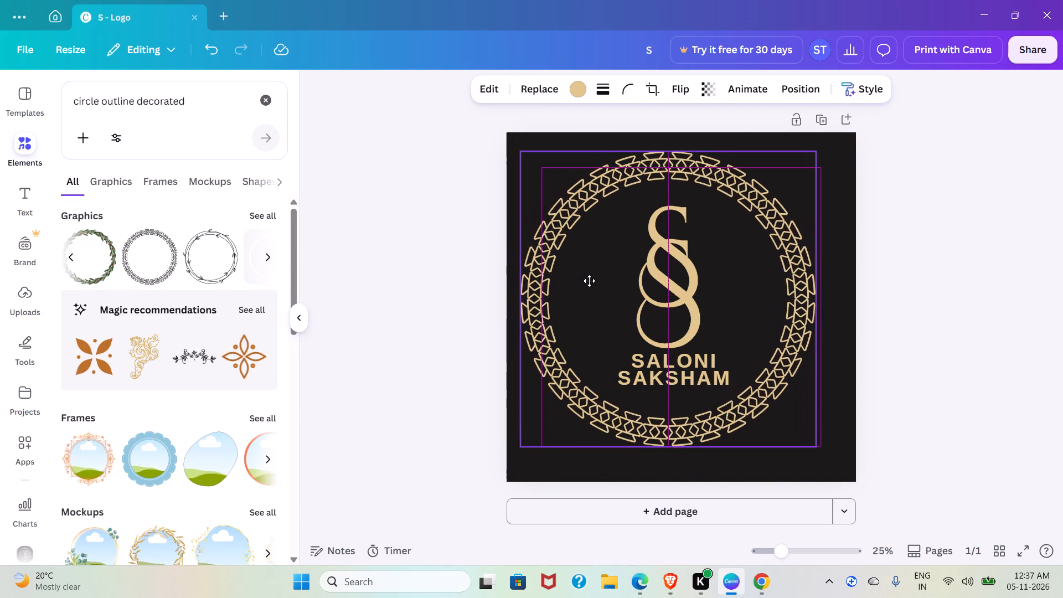
drag(589, 281, 588, 288)
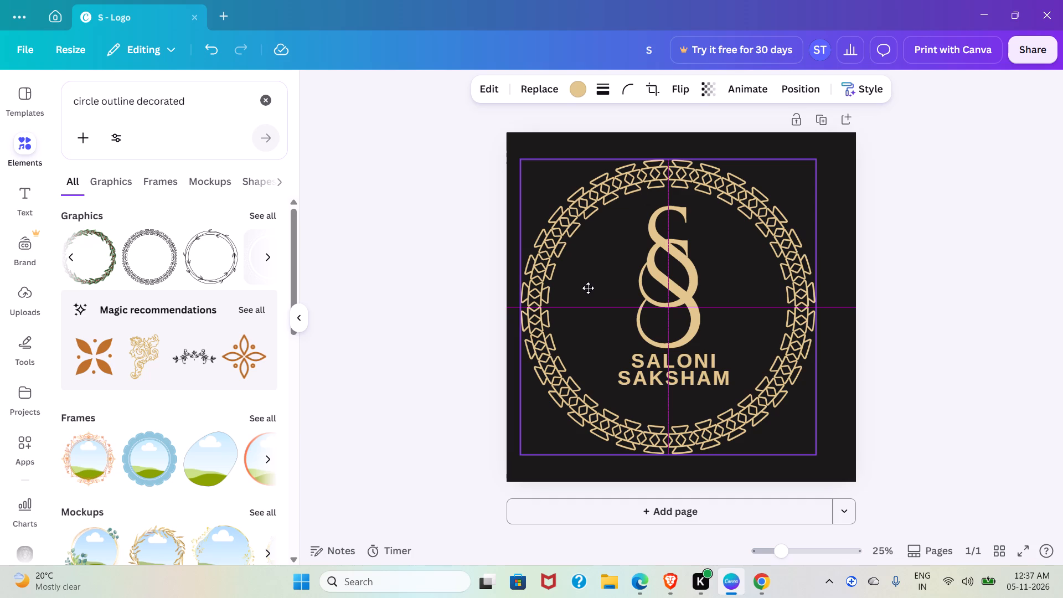
drag(588, 288, 589, 289)
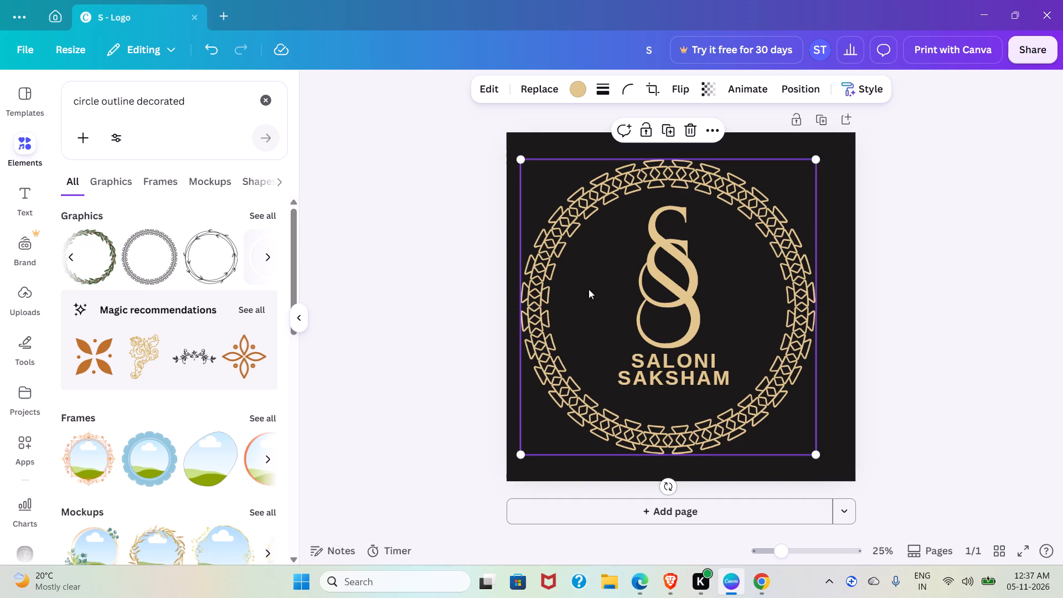
click(932, 302)
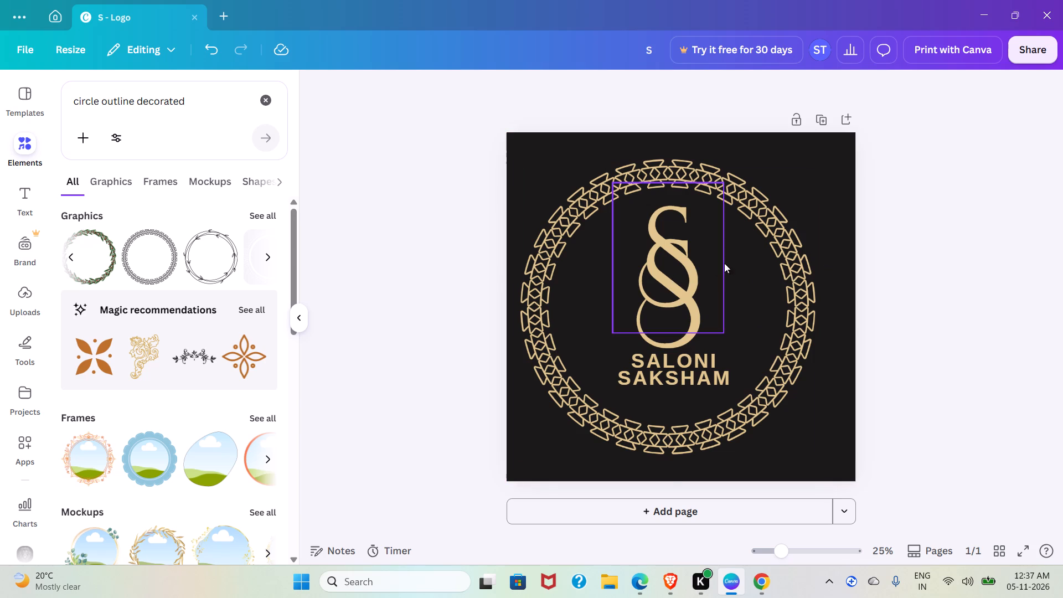
drag(744, 263, 759, 265)
Move the monogram's upper S to the horizontal centre of the page, slightly higher inside the circular frame.
drag(672, 260, 680, 260)
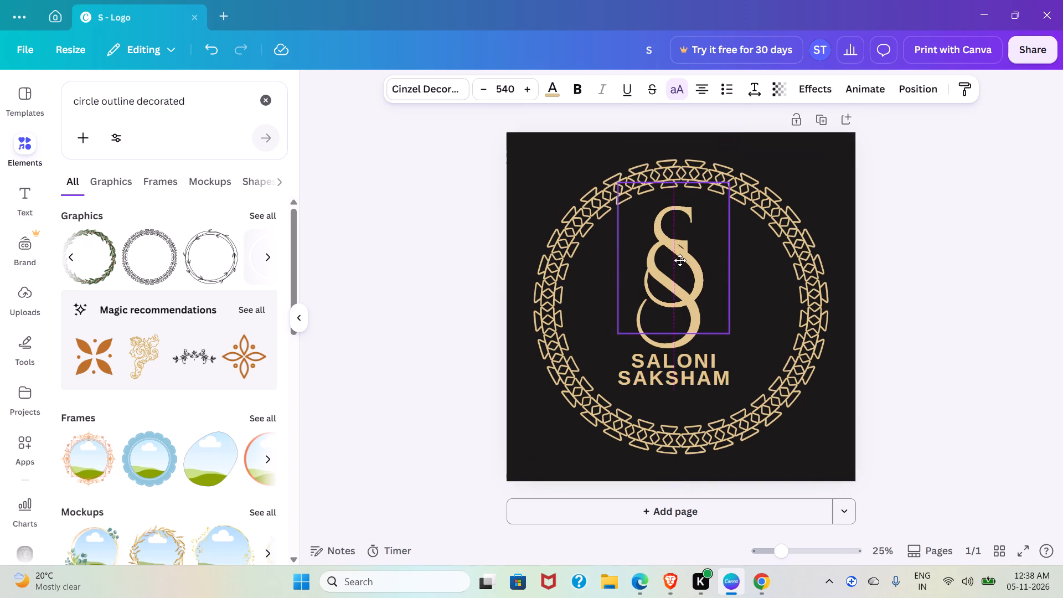
drag(680, 260, 676, 263)
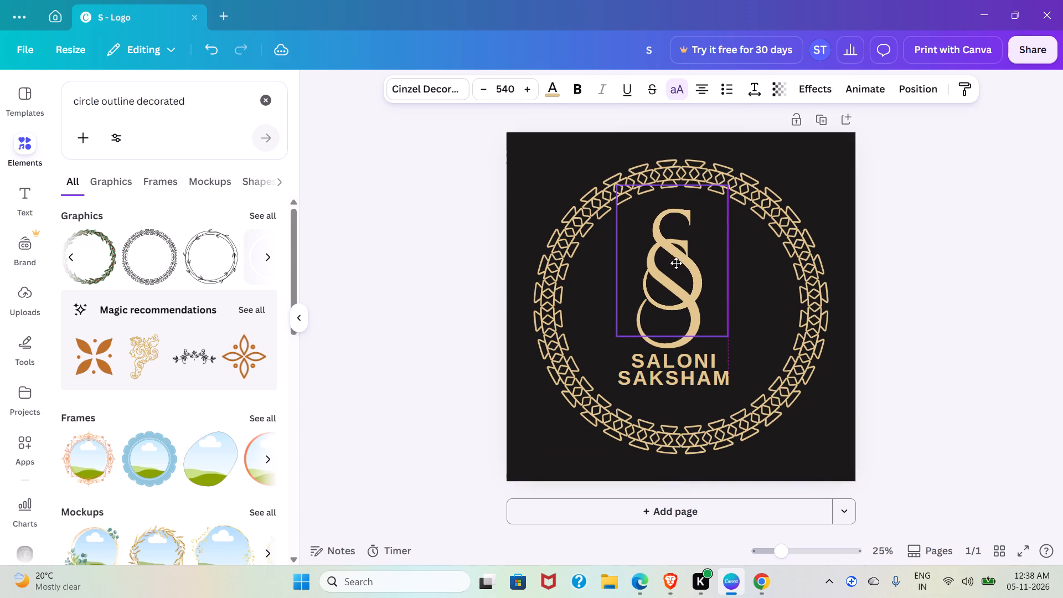
drag(676, 263, 683, 257)
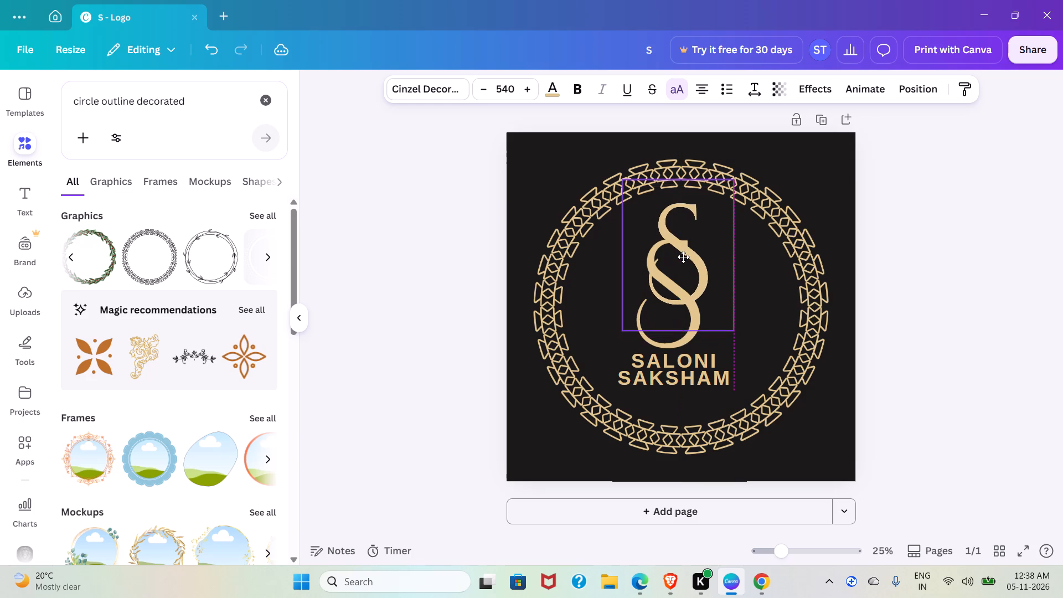
drag(683, 257, 689, 255)
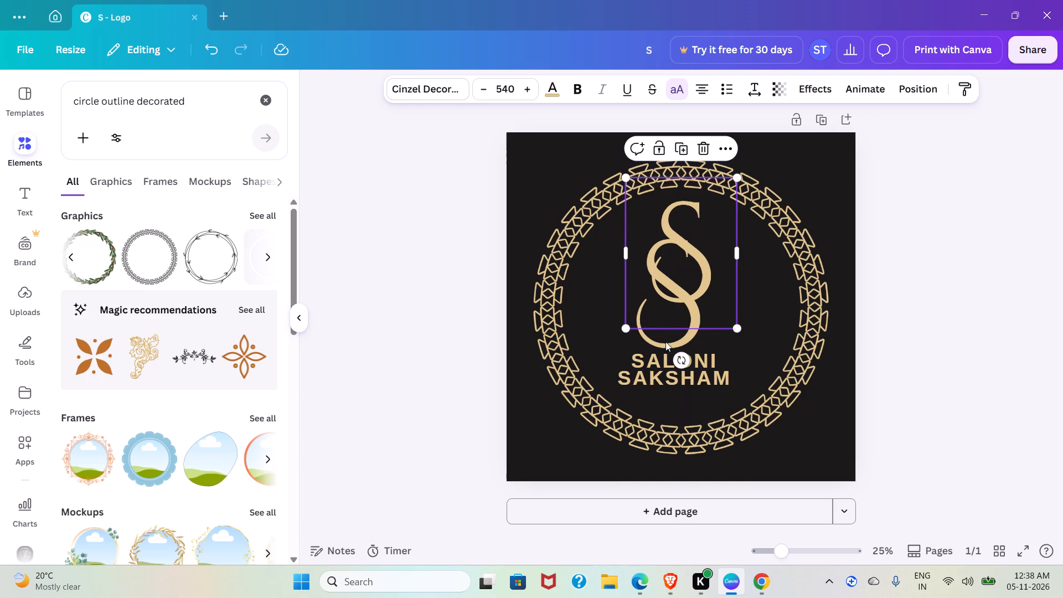
Move the monogram's upper S up and to the left, off the lower S, so it crosses the circular frame.
click(665, 342)
click(399, 307)
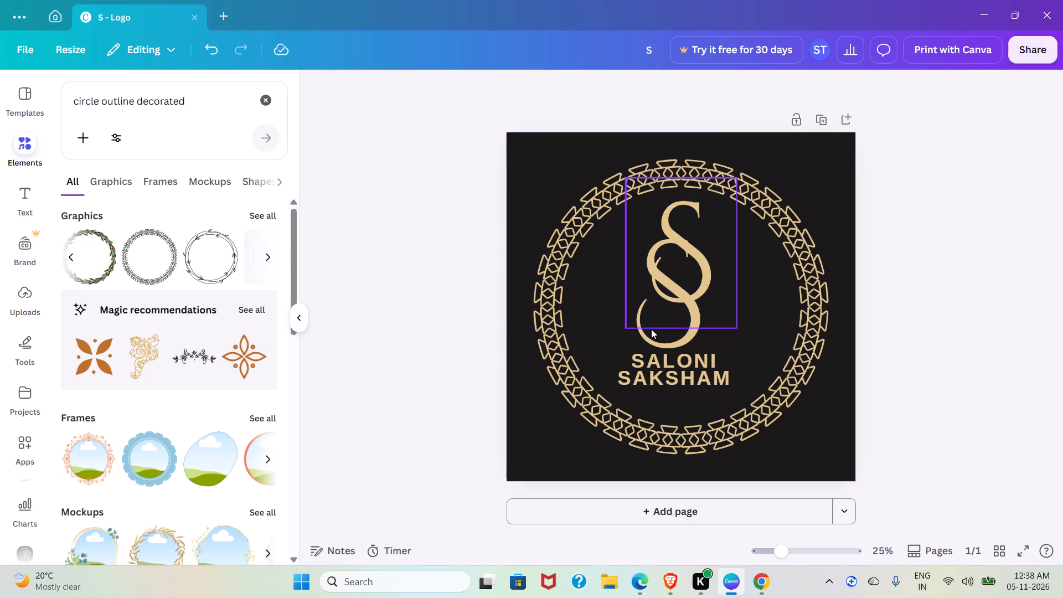
click(652, 329)
click(648, 339)
click(412, 337)
drag(686, 270, 644, 205)
Move the circular frame partly off the left edge of the page, clear of the lower S.
click(674, 331)
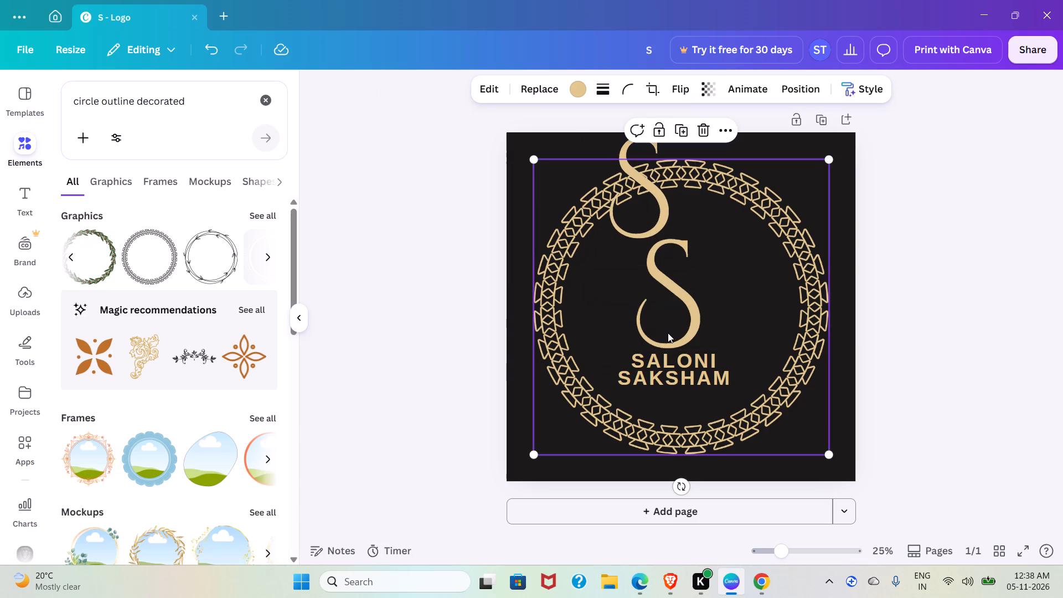
click(668, 325)
click(648, 316)
click(688, 340)
click(669, 308)
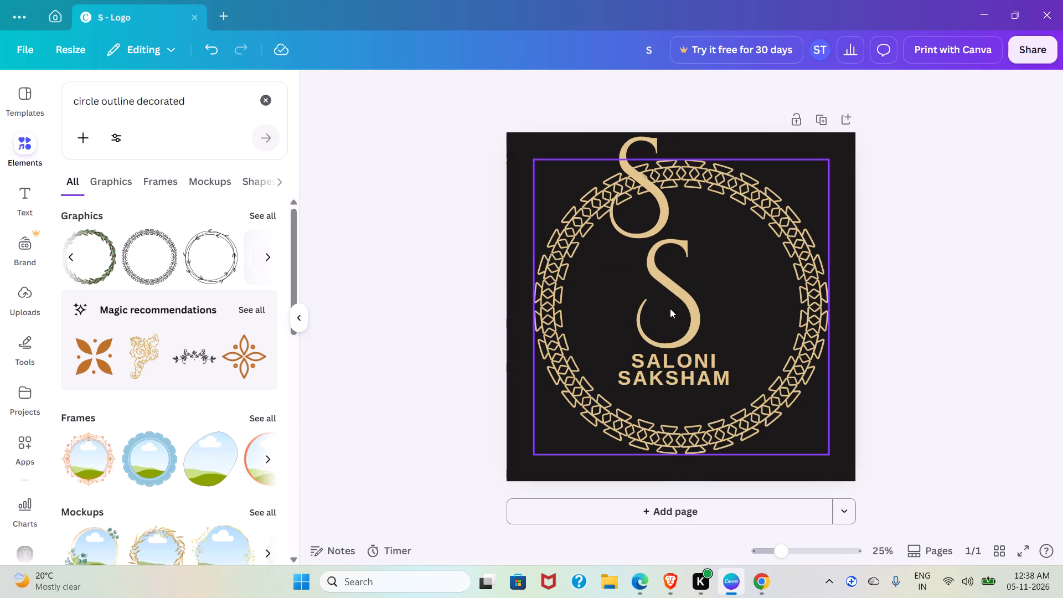
click(720, 319)
click(651, 218)
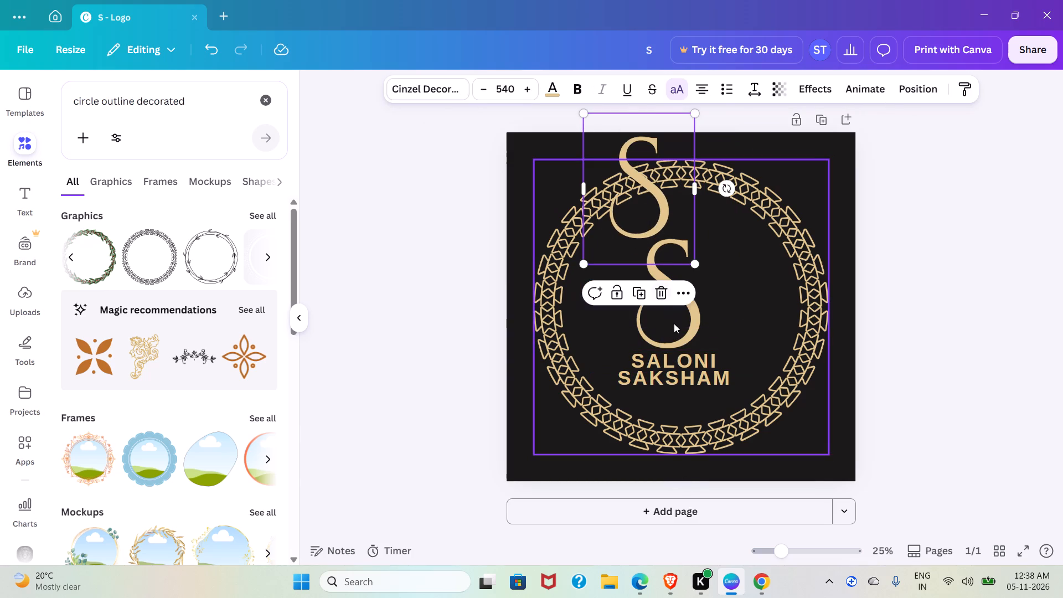
click(674, 325)
drag(678, 313, 449, 260)
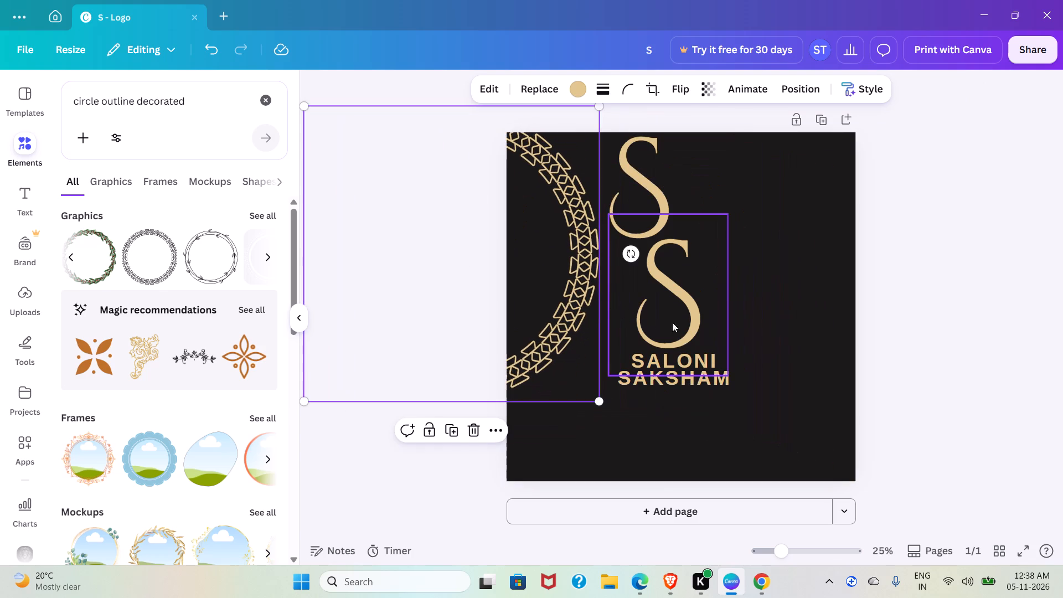
Delete the lower S directly above the names.
click(682, 322)
key(Delete)
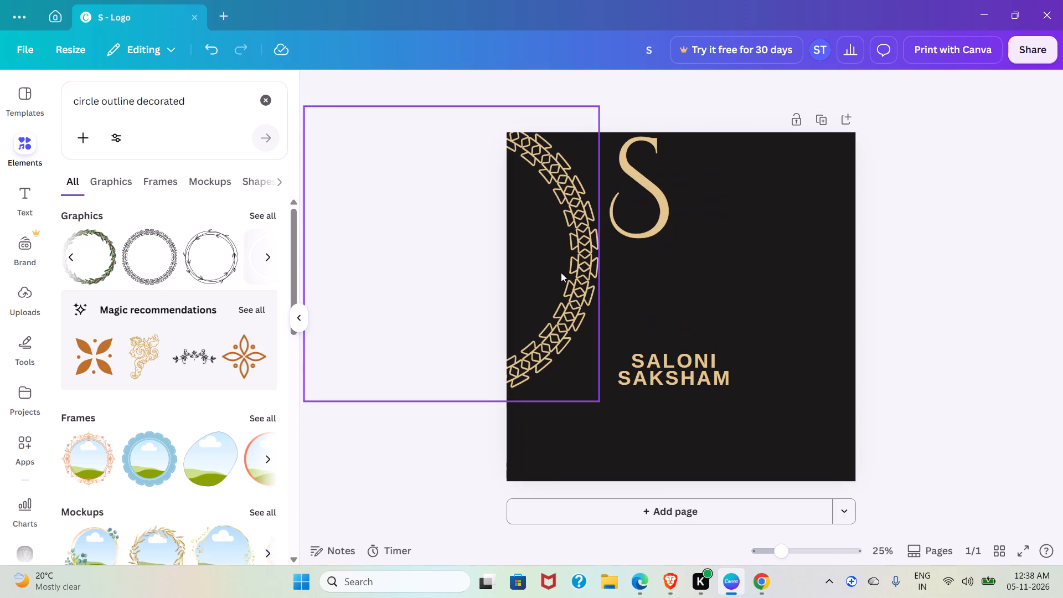
Move the circular frame back around the names, centred horizontally on them and vertically on the page.
drag(553, 261, 741, 322)
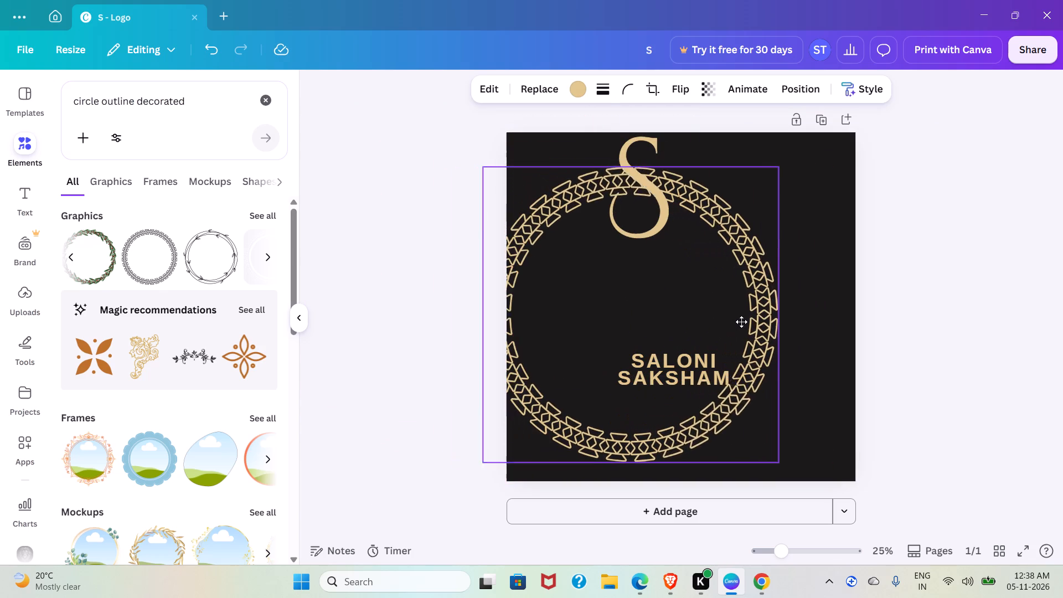
drag(741, 322, 777, 321)
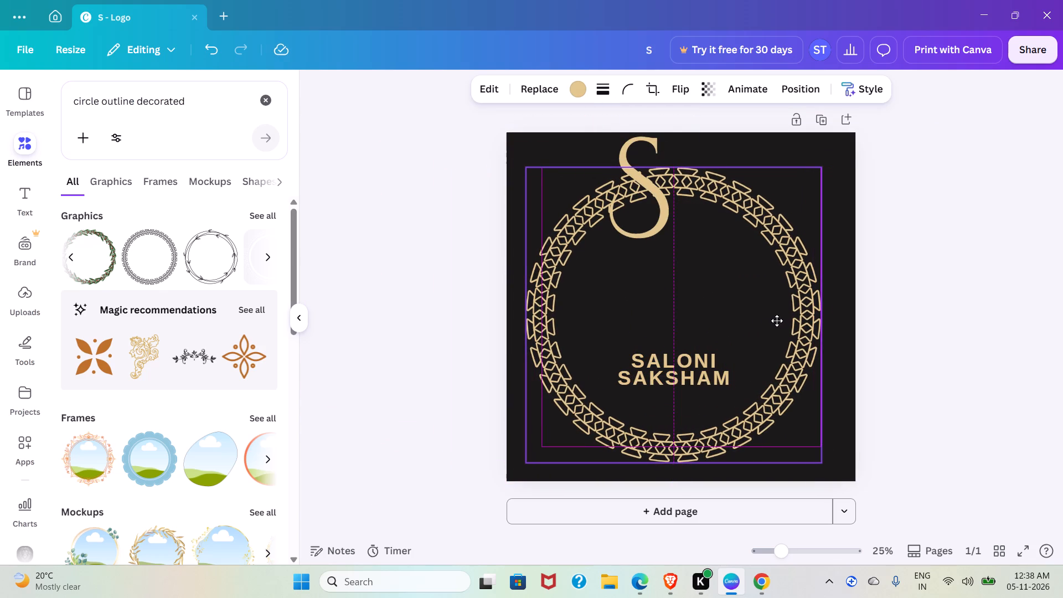
drag(777, 321, 777, 313)
click(656, 232)
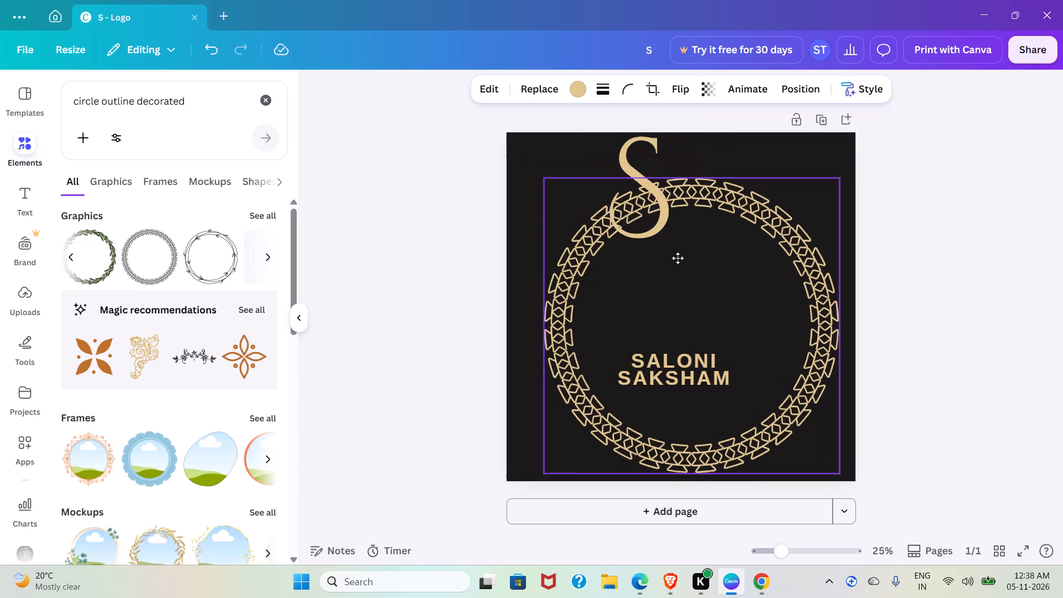
drag(706, 302, 709, 311)
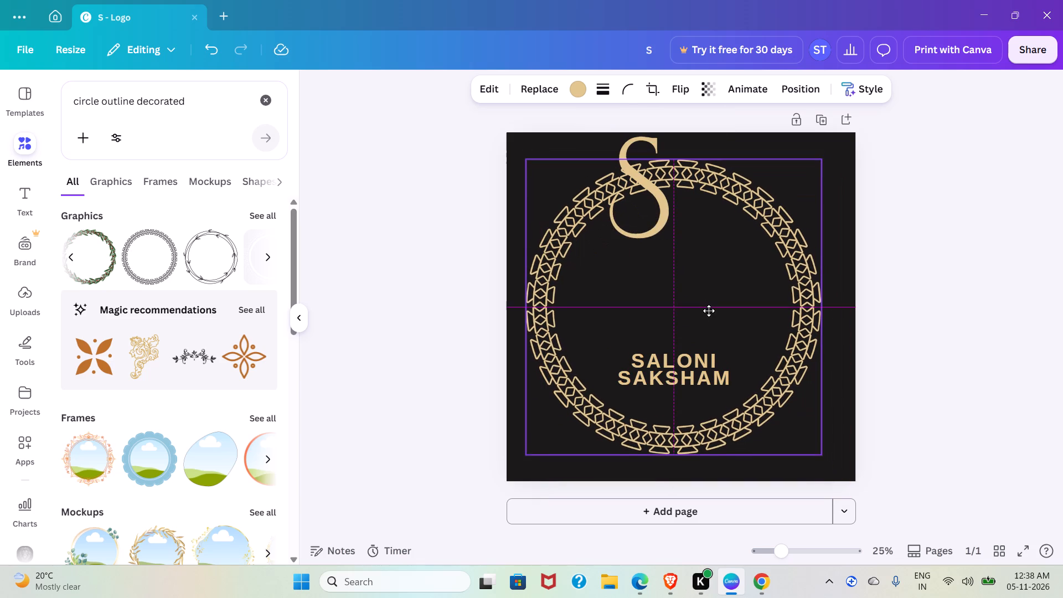
drag(709, 311, 709, 313)
Bring the circular frame forward one layer.
click(718, 132)
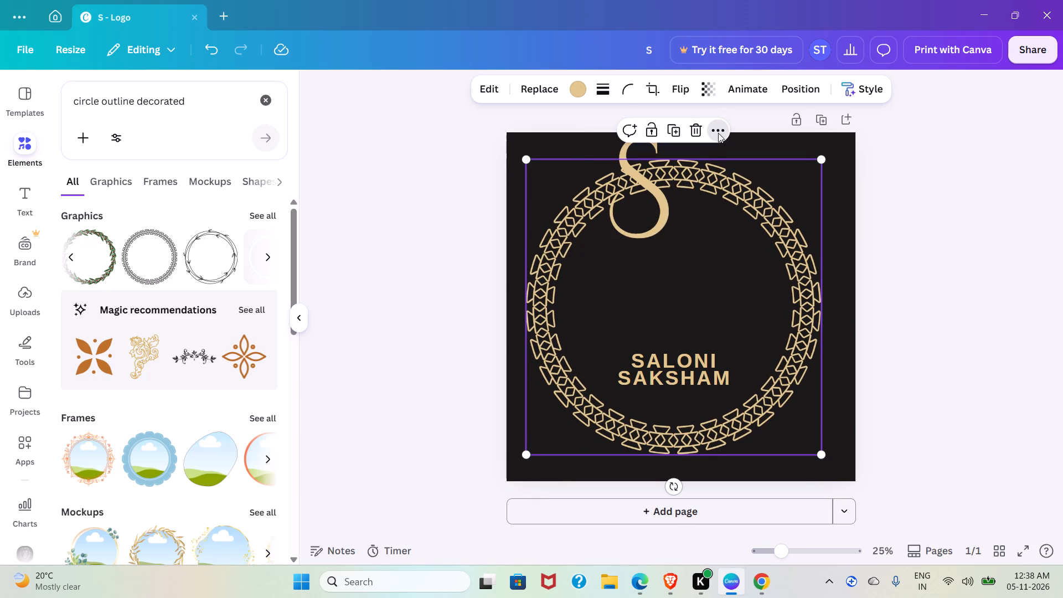
click(762, 287)
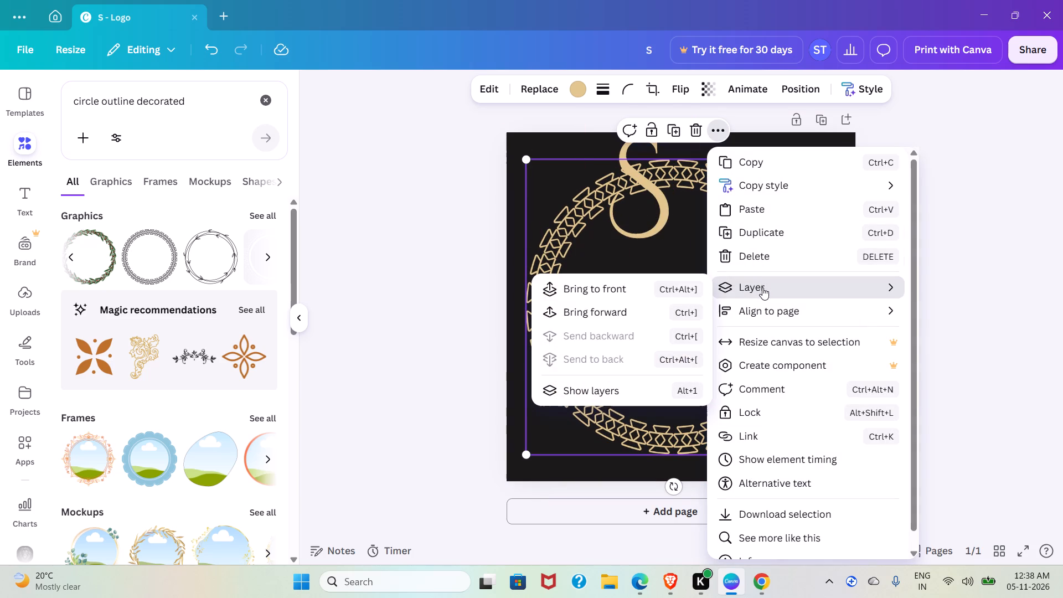
click(646, 315)
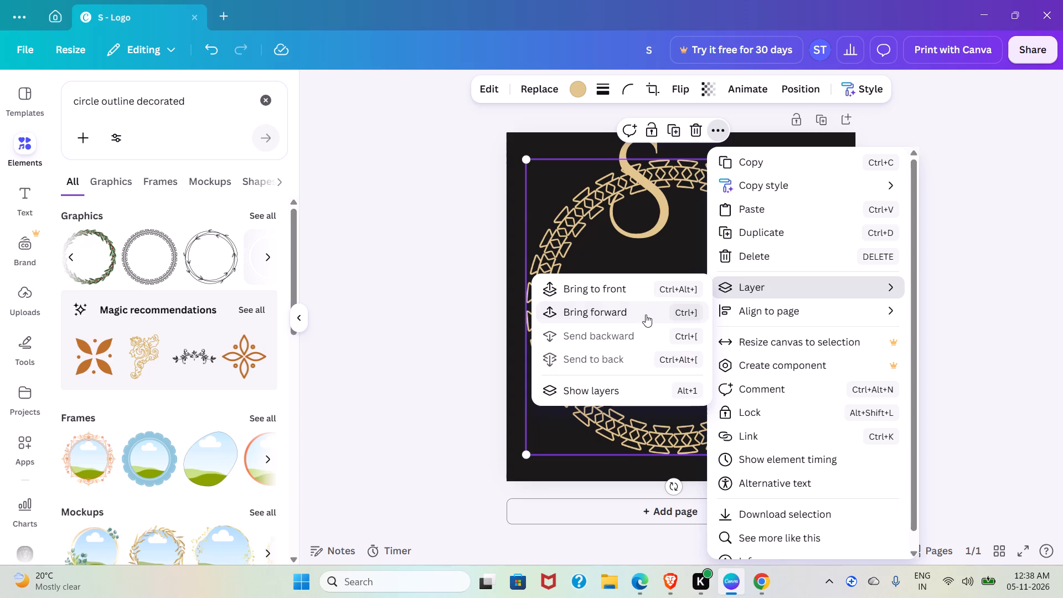
click(381, 283)
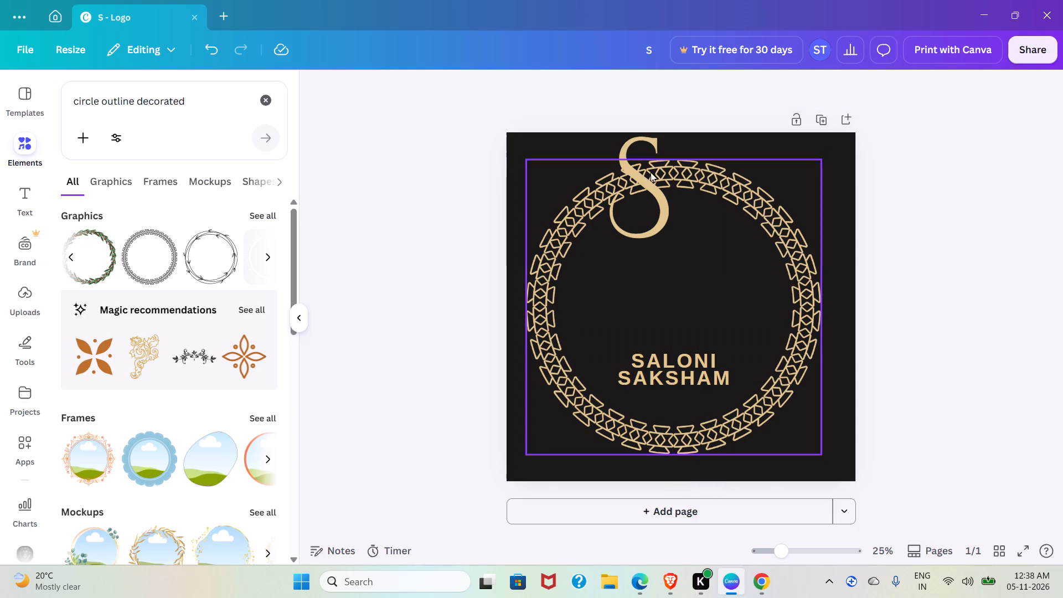
Move the remaining S down inside the circular frame, centred above the two names.
drag(657, 202, 675, 285)
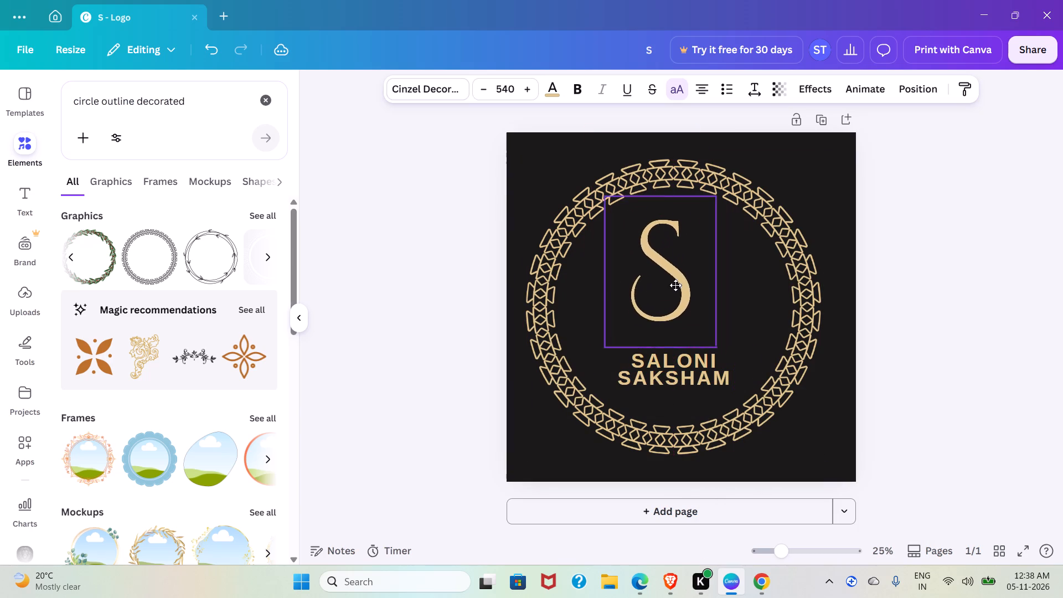
drag(675, 285, 691, 284)
Duplicate the S and position the copy overlapping the original, slightly higher, to form the interlocking monogram.
key(ctrl+d)
drag(692, 284, 685, 312)
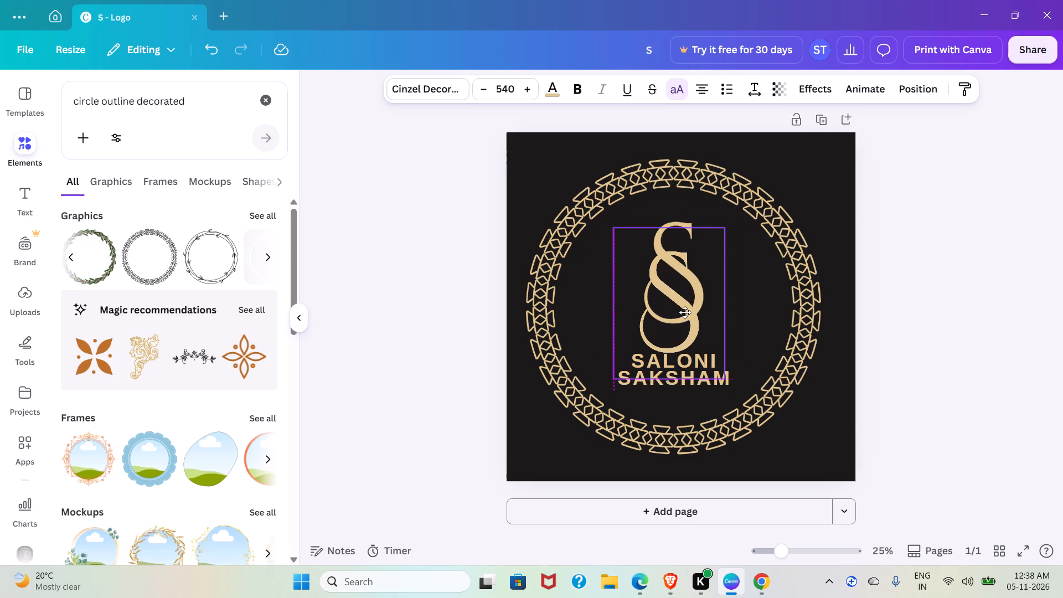
drag(685, 312, 686, 313)
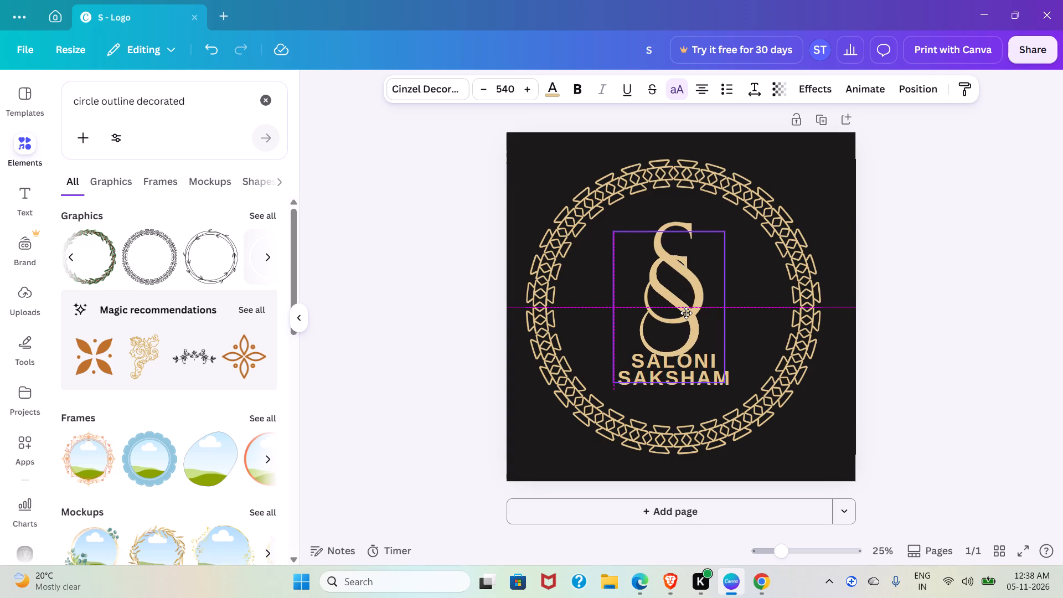
drag(686, 313, 688, 312)
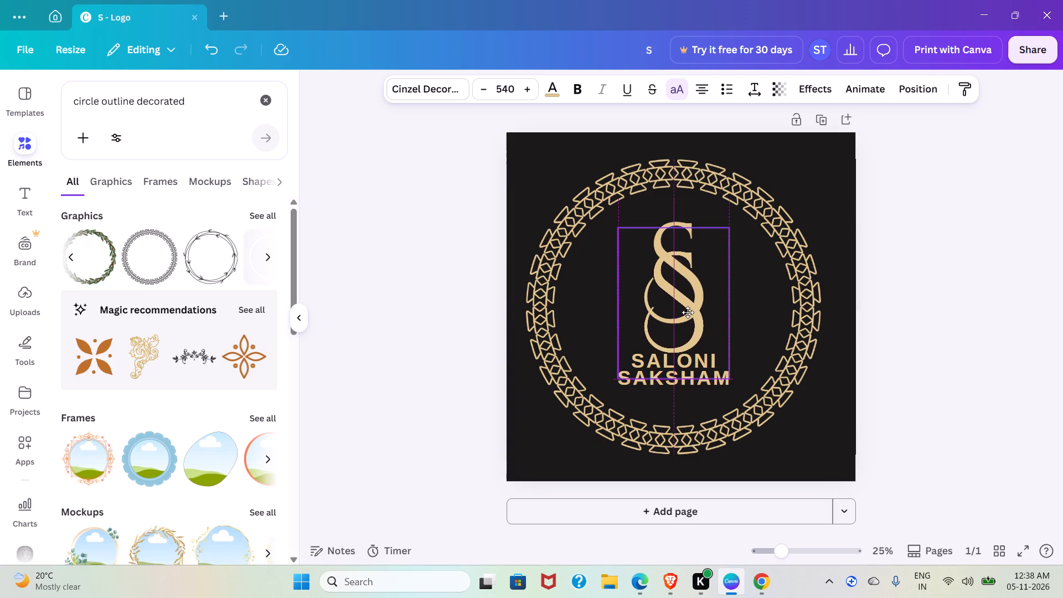
drag(688, 312, 688, 305)
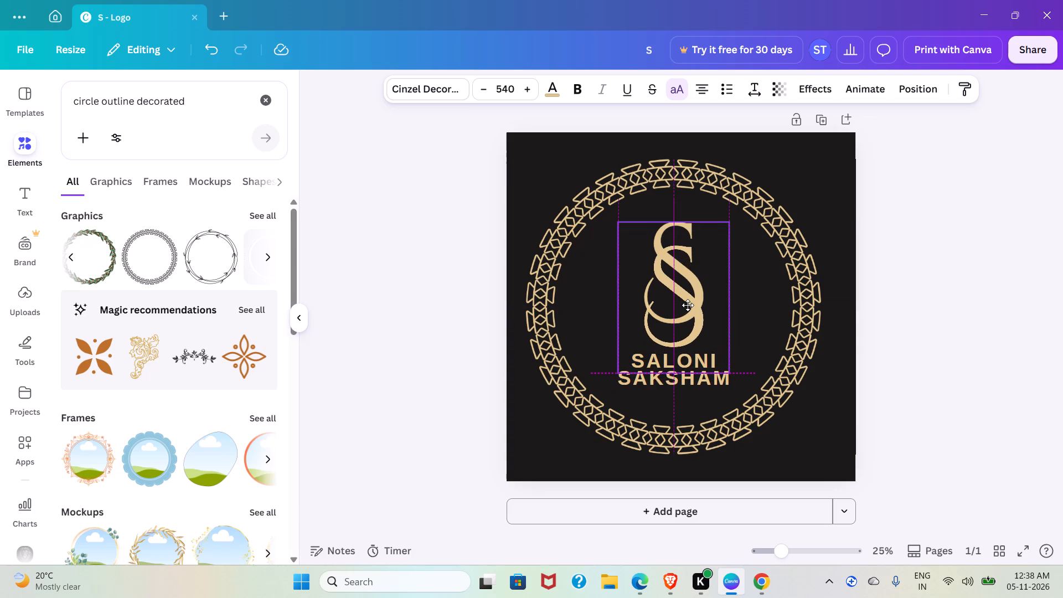
drag(688, 305, 682, 307)
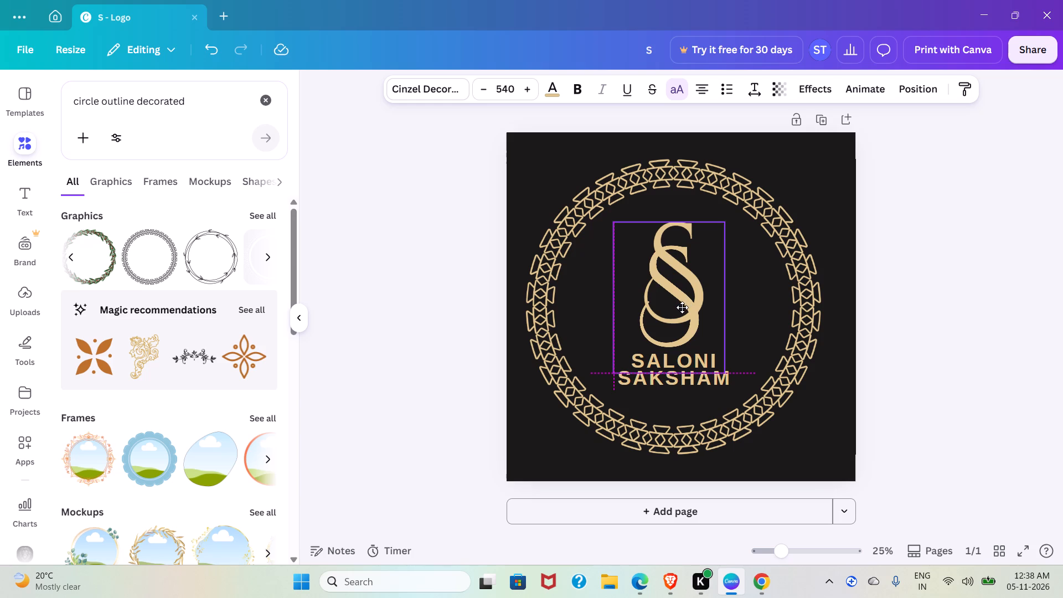
drag(682, 307, 693, 254)
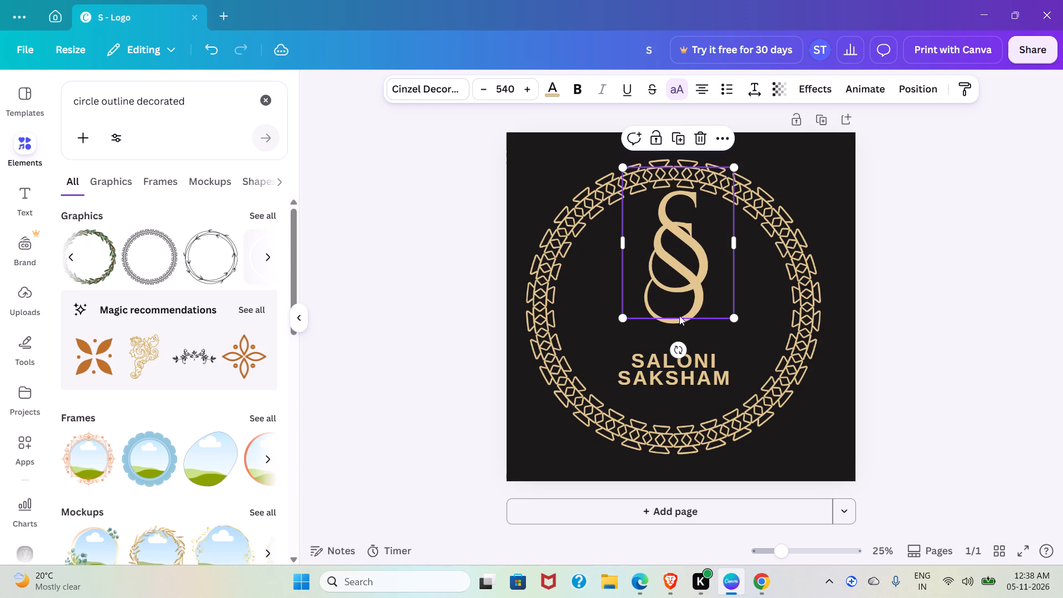
Lift the upper S clear and move the lower S down to just above the names, centred on them.
drag(681, 267, 675, 218)
click(673, 319)
drag(672, 297, 671, 315)
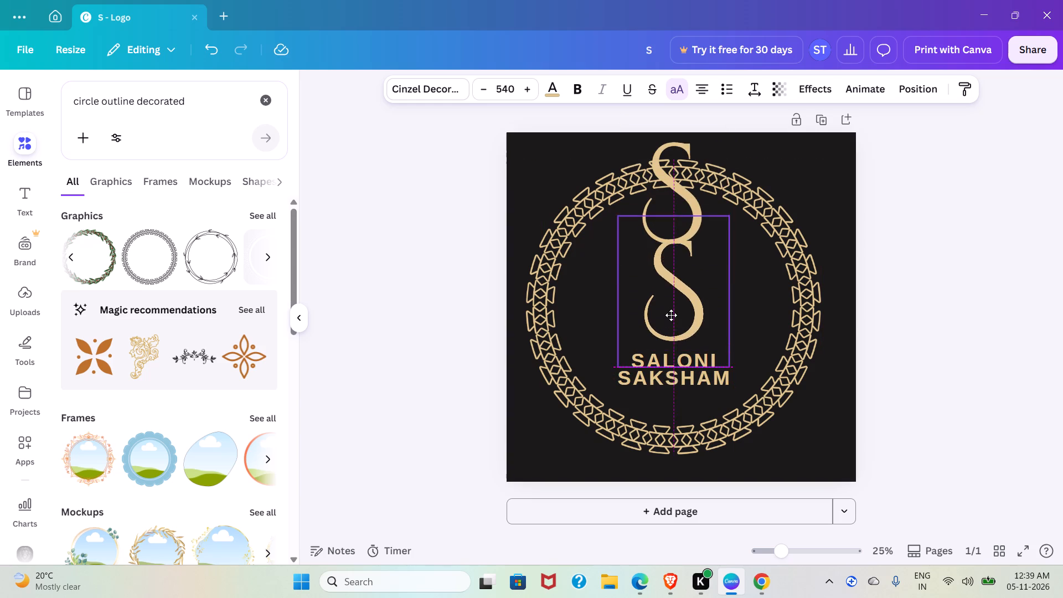
drag(671, 315, 673, 326)
Move the upper S back down to interlock with the lower S, centred over the names.
drag(674, 159, 673, 185)
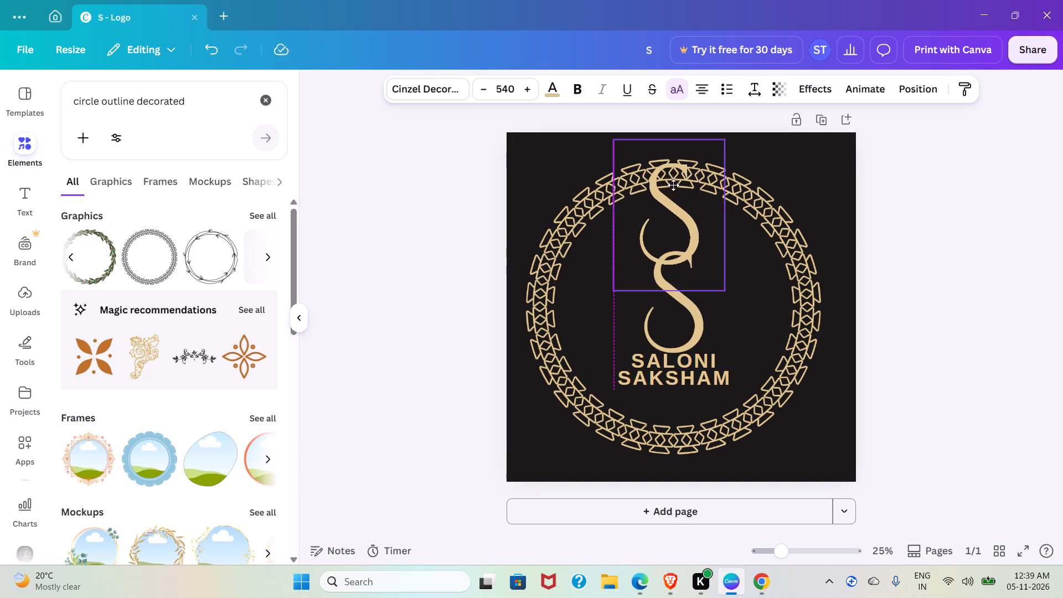
drag(673, 185, 682, 237)
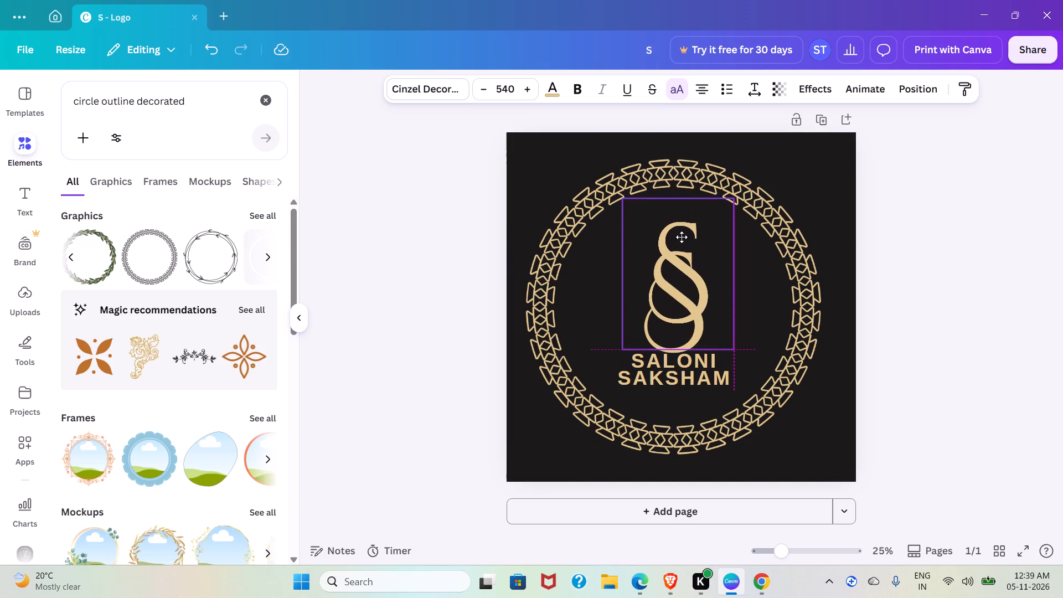
drag(682, 237, 679, 238)
drag(679, 238, 675, 239)
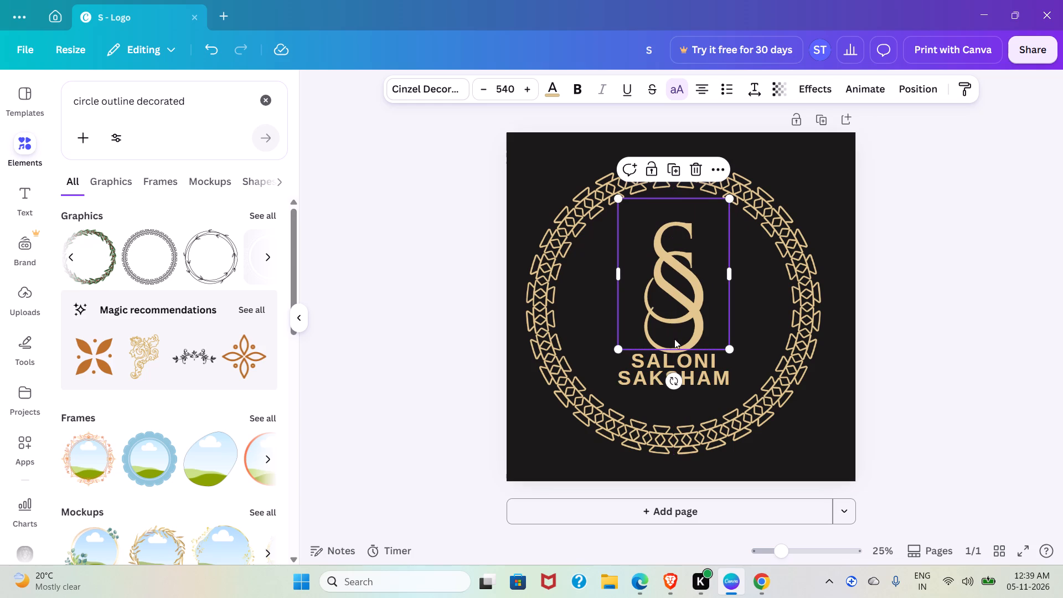
Lift the upper S out of the way and shift the lower S slightly left of the names' centre.
click(674, 339)
click(773, 307)
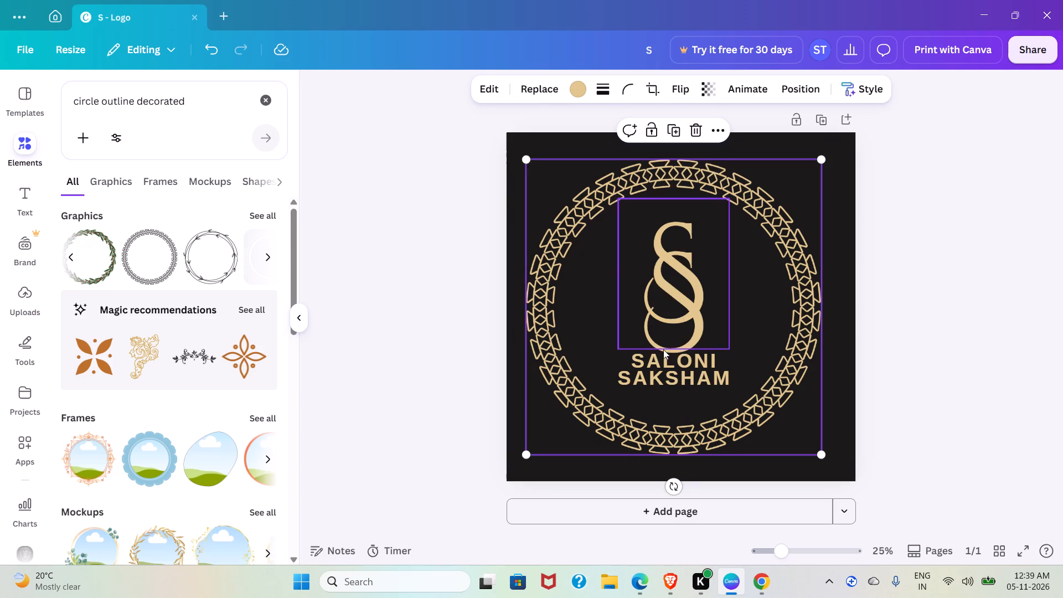
click(663, 349)
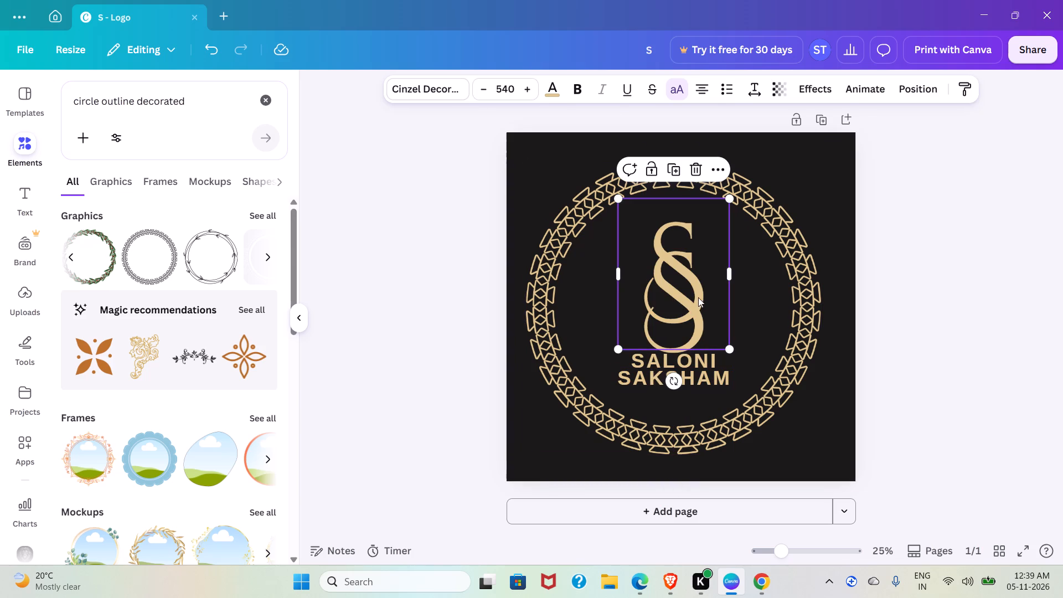
drag(678, 235, 688, 179)
click(677, 347)
click(673, 341)
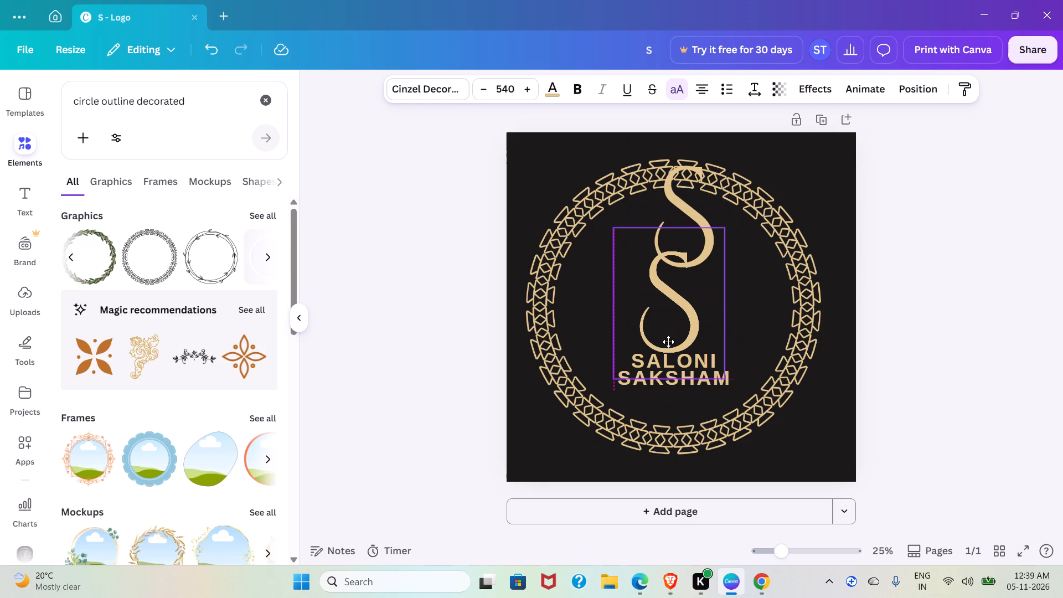
Move the upper S back down over the lower S, centred horizontally in the circular frame.
drag(704, 166, 694, 219)
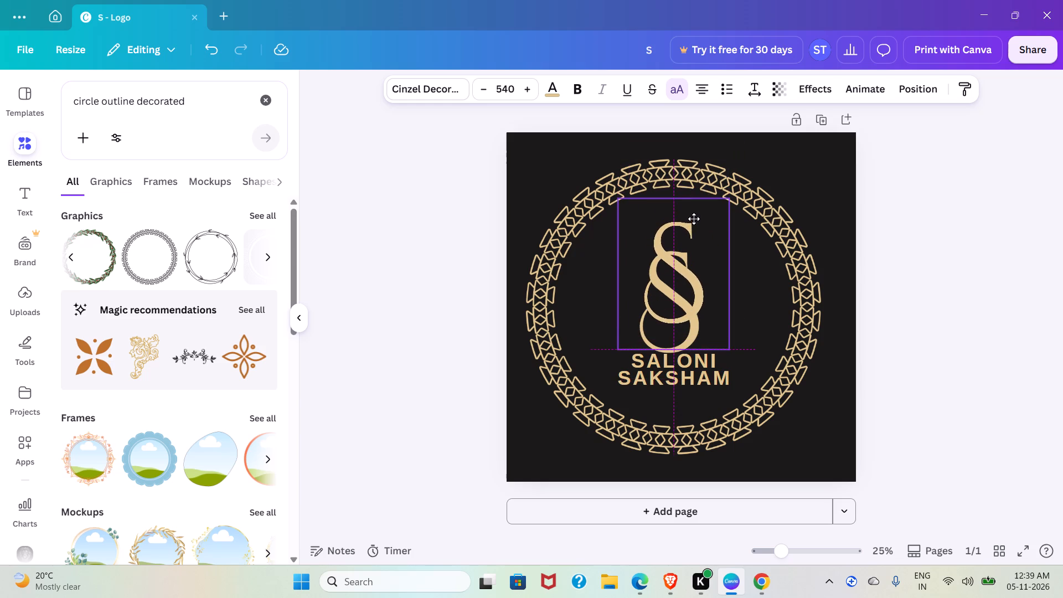
drag(694, 219, 694, 220)
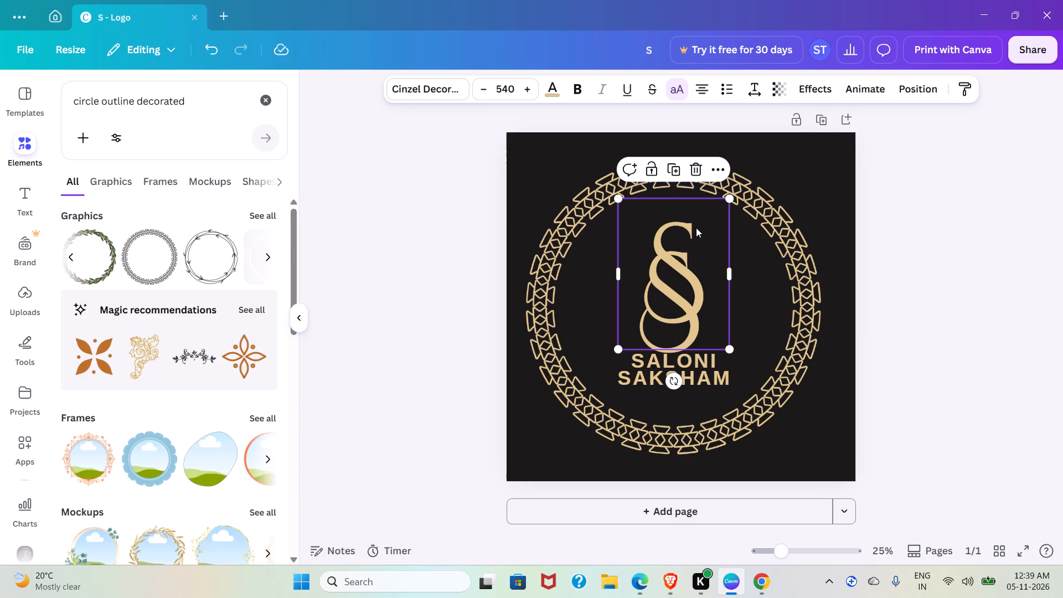
Enlarge the circular frame until it nearly fills the page.
click(771, 313)
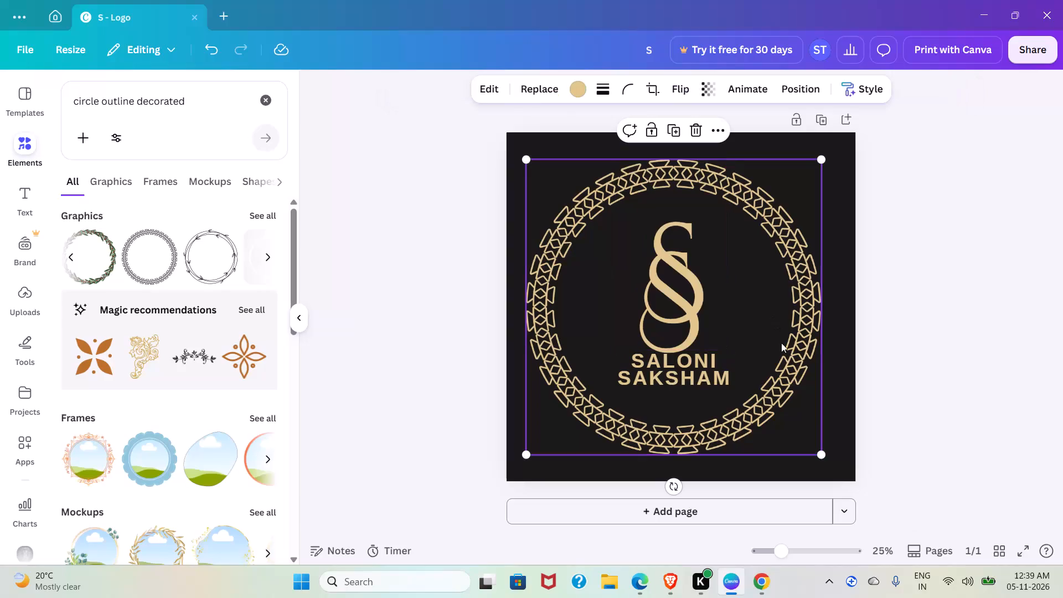
drag(821, 459, 843, 496)
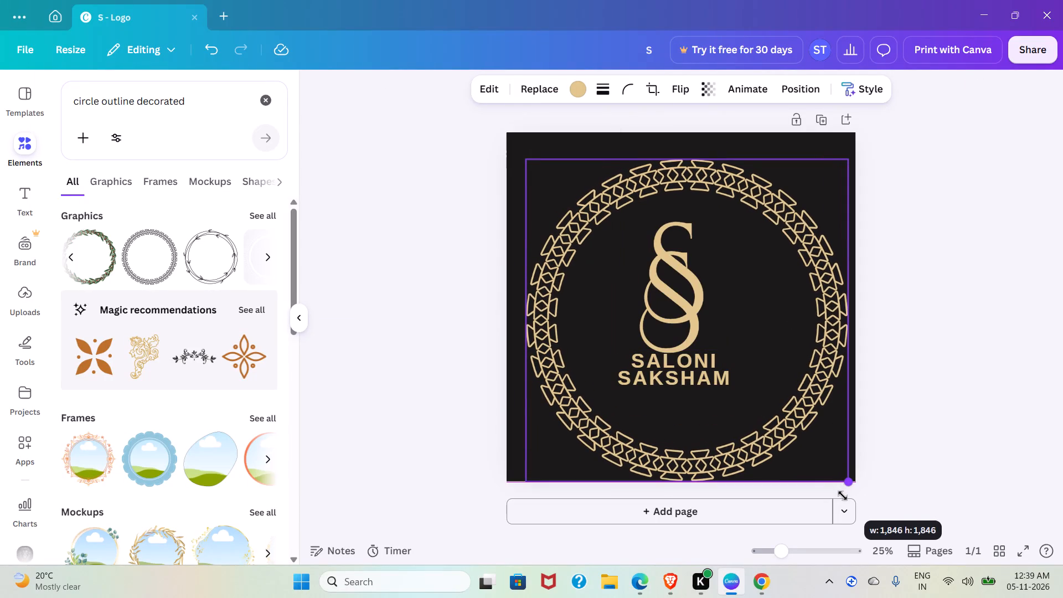
drag(843, 496, 849, 504)
Centre the circular frame on the page and enlarge it until it spans the page from edge to edge.
drag(765, 413, 761, 400)
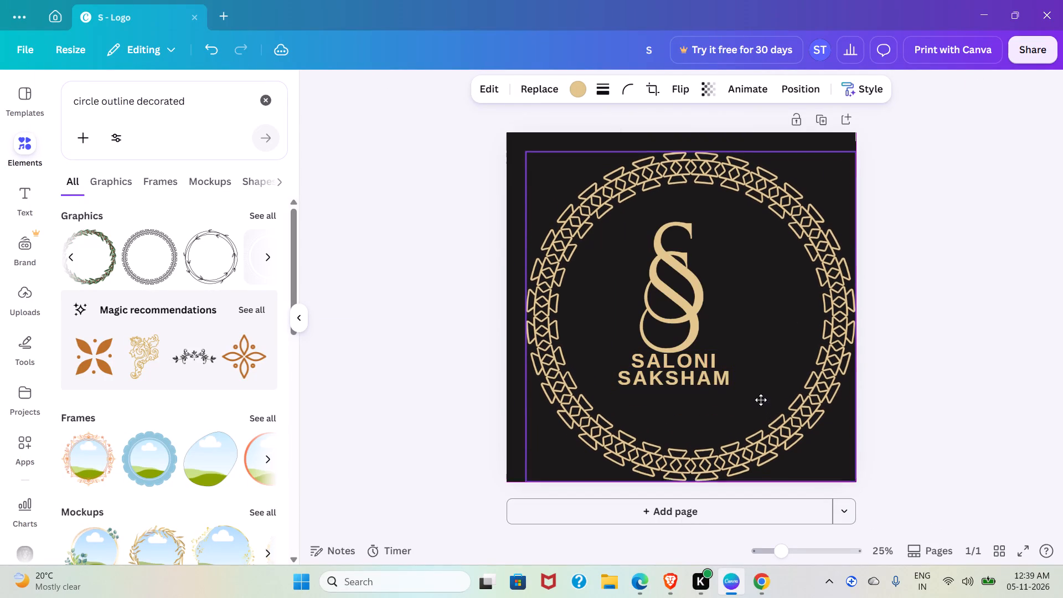
drag(761, 400, 760, 398)
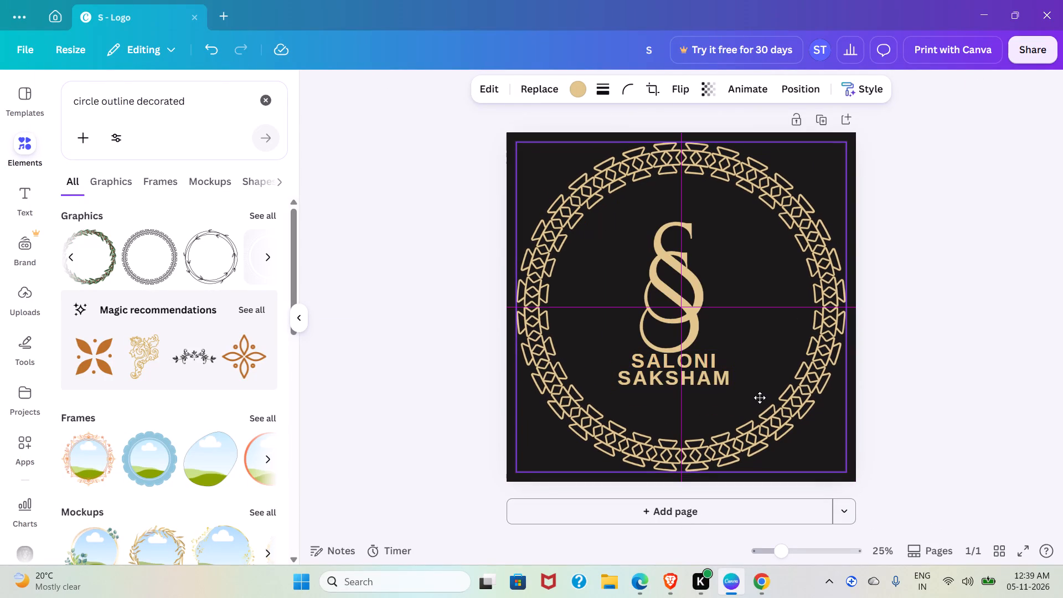
drag(760, 398, 757, 397)
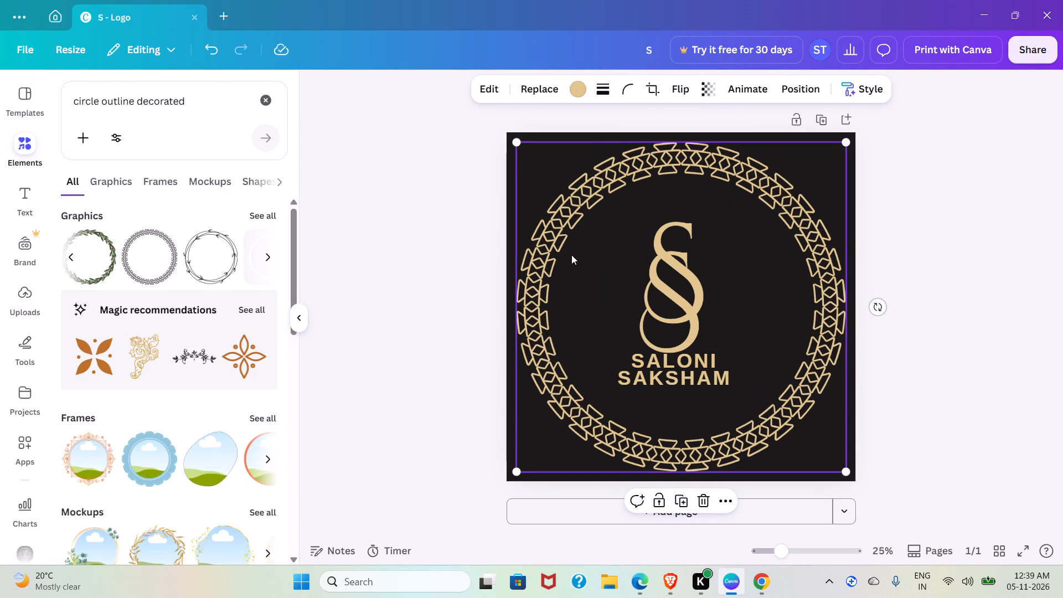
drag(515, 143, 501, 138)
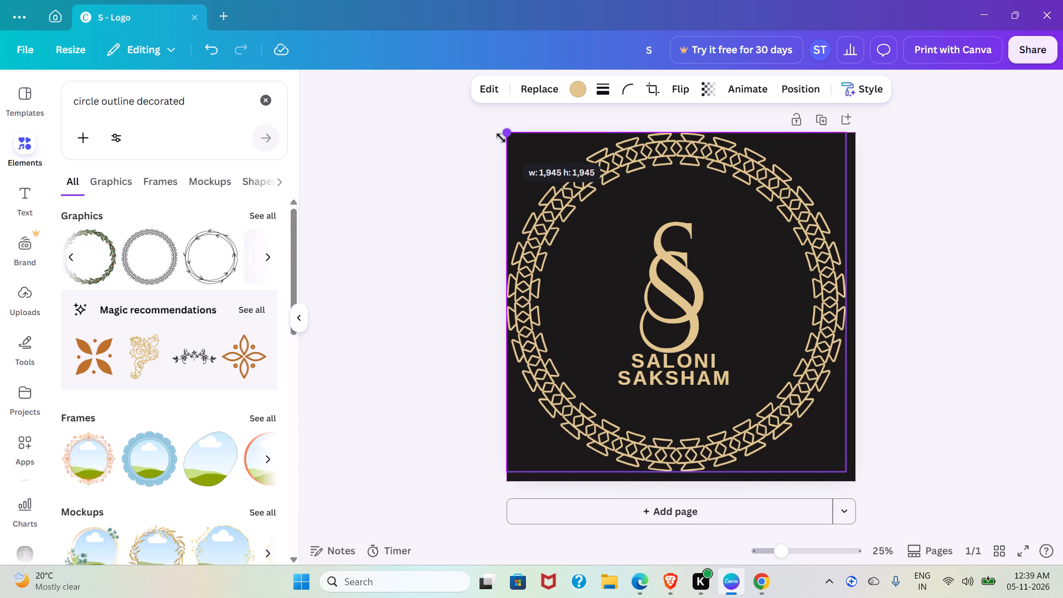
drag(501, 138, 500, 138)
drag(849, 471, 856, 483)
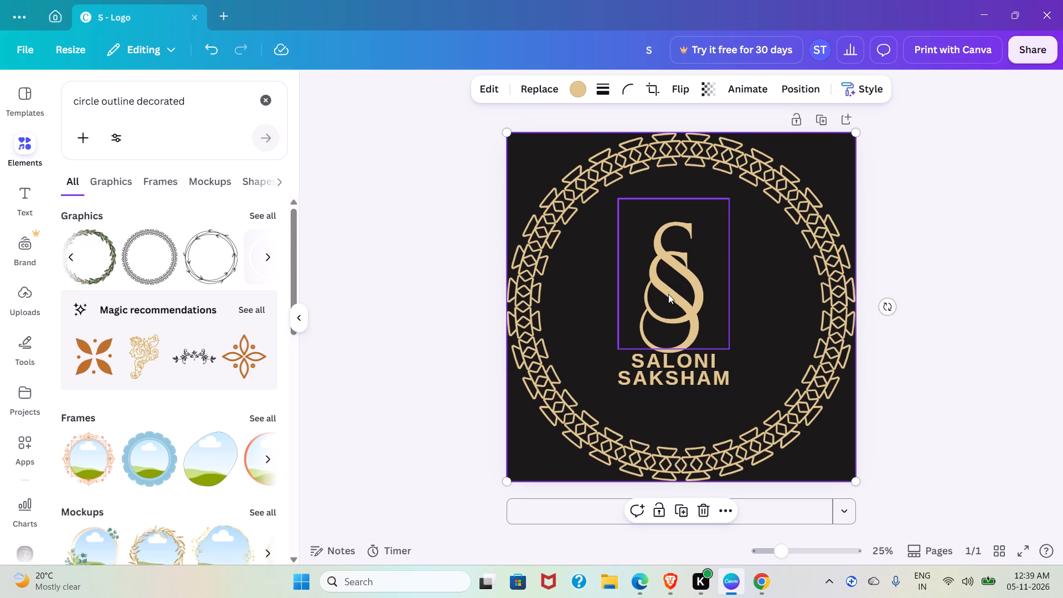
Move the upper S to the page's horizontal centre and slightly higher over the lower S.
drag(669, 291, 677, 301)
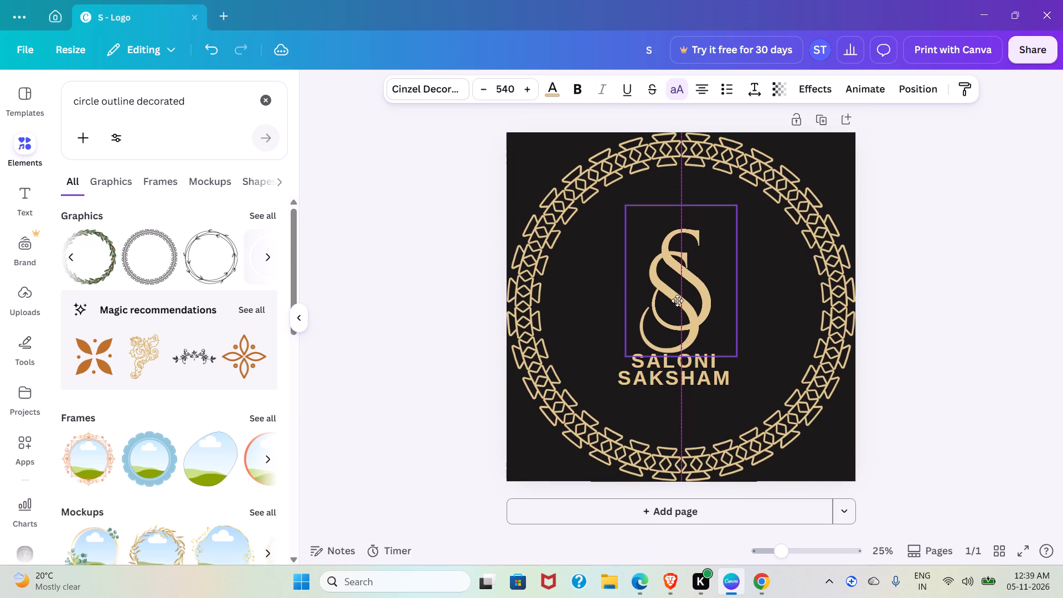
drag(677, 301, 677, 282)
Clear the centre by moving SAKSHAM down onto the frame's bottom edge and both S letters apart into the upper half.
drag(702, 379, 729, 460)
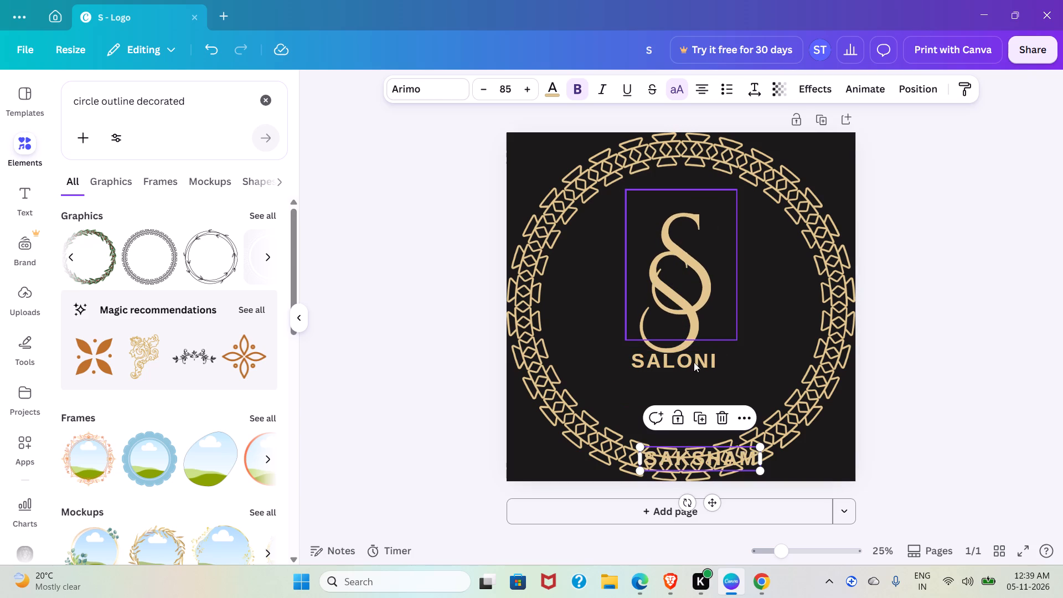
drag(689, 364, 655, 298)
drag(687, 296, 631, 267)
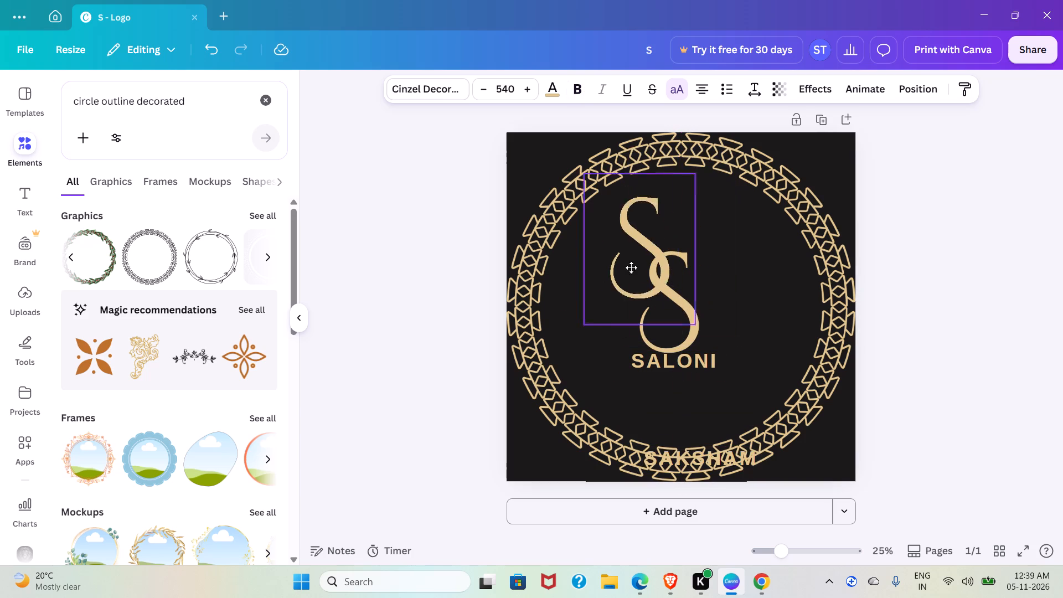
drag(631, 267, 611, 242)
drag(695, 358, 716, 350)
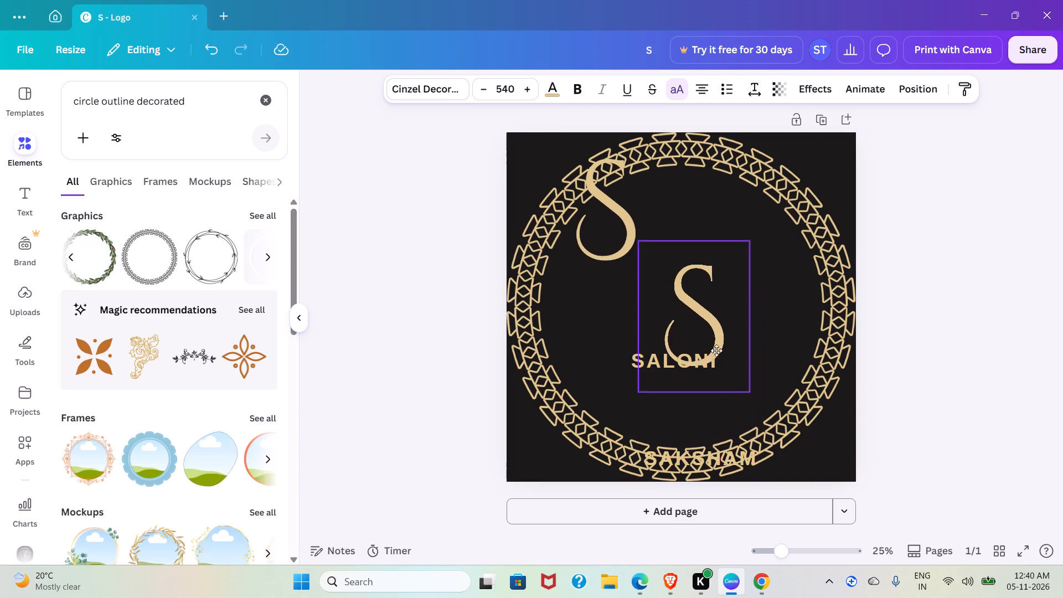
drag(716, 350, 720, 293)
Shift the circular frame off toward the page's upper left and move SALONI down to the bottom edge beside SAKSHAM.
click(670, 365)
click(661, 353)
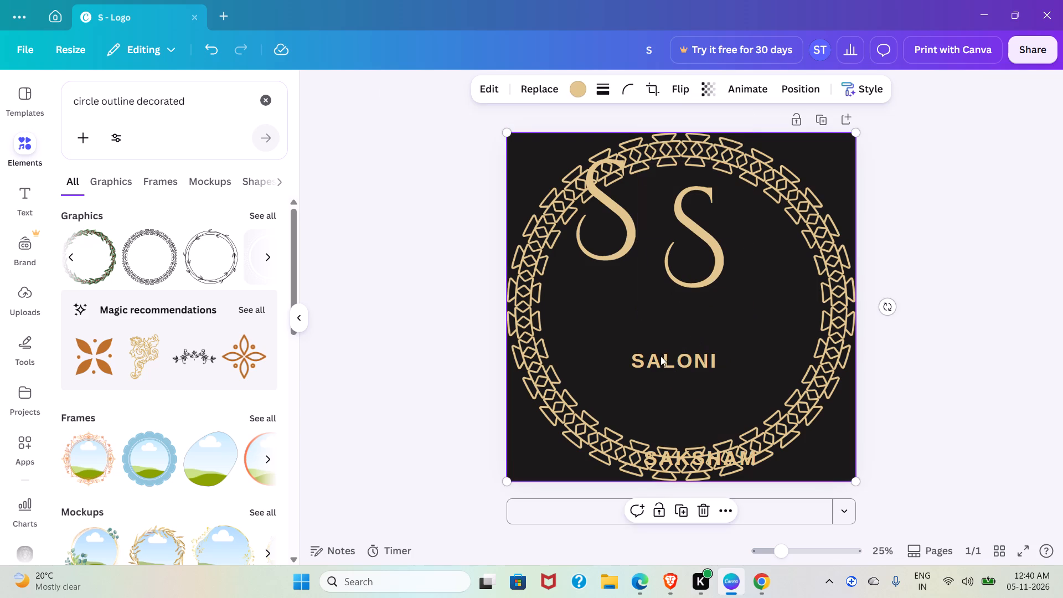
triple_click(661, 362)
click(661, 362)
double_click(669, 360)
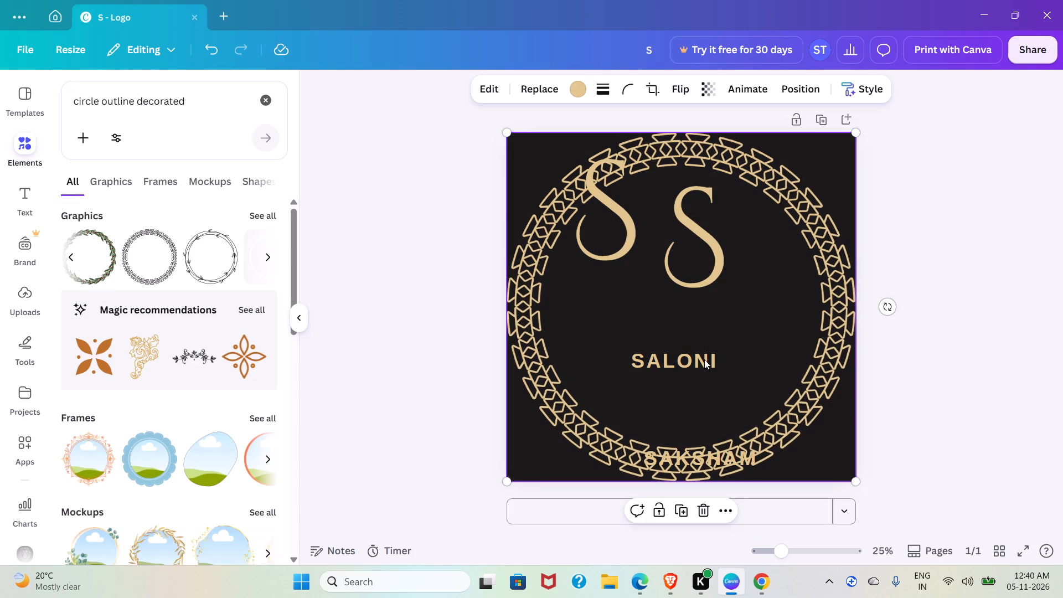
click(704, 359)
drag(750, 348, 653, 288)
click(788, 341)
drag(783, 367, 572, 281)
click(674, 373)
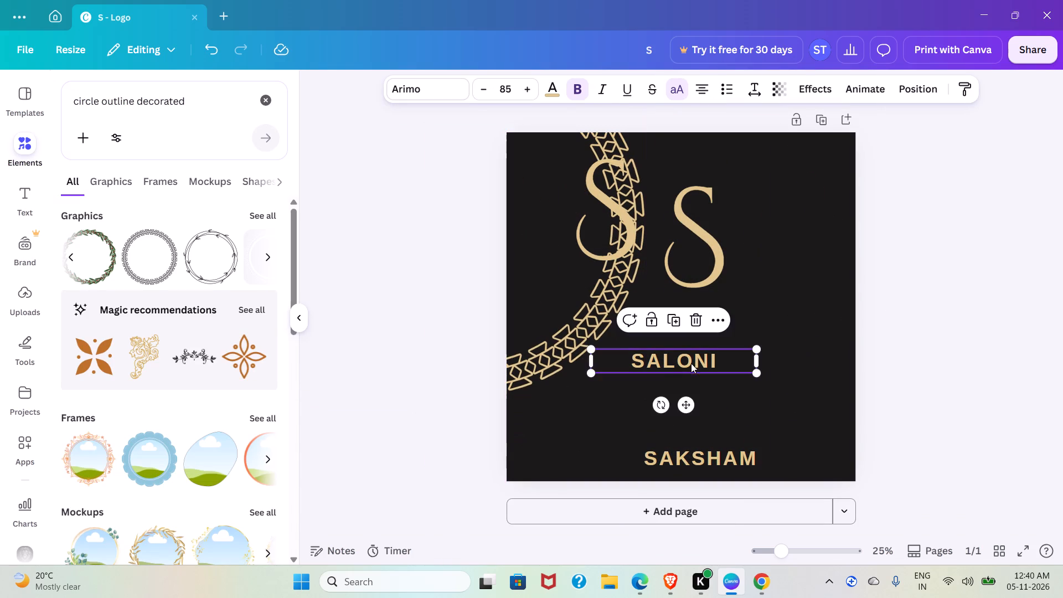
drag(692, 362, 766, 475)
Move the left S off the frame to overlap the right S, and re-centre the circular frame on the page.
drag(554, 262, 594, 314)
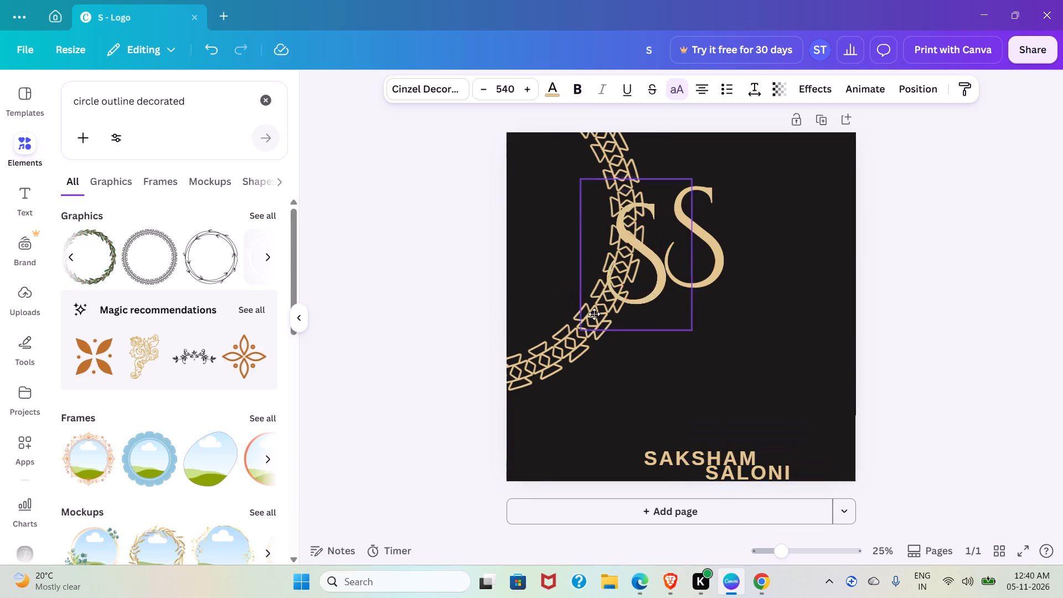
drag(594, 314, 675, 282)
drag(564, 301, 754, 389)
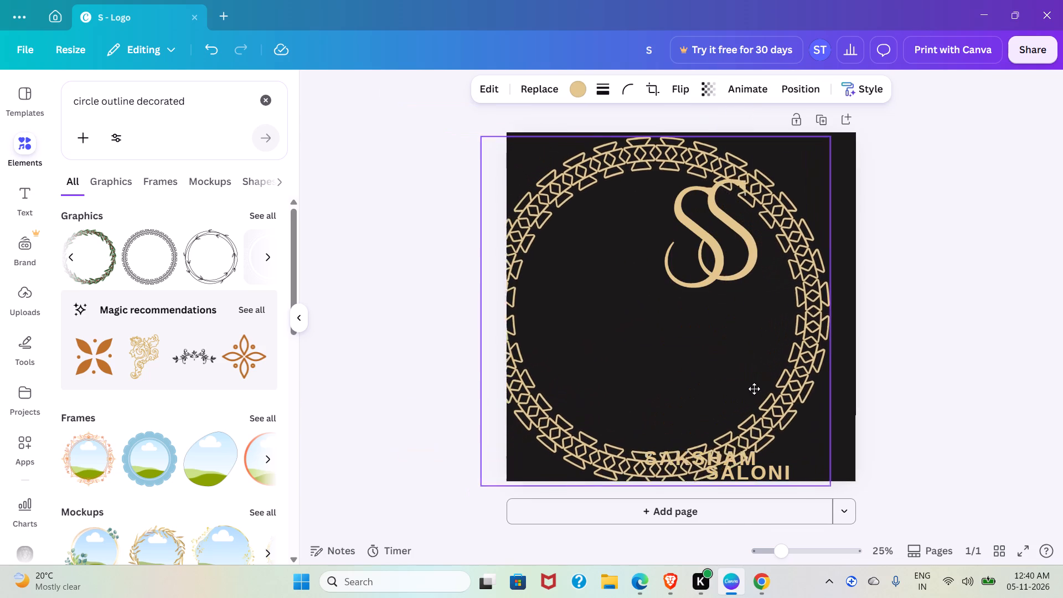
drag(754, 389, 772, 386)
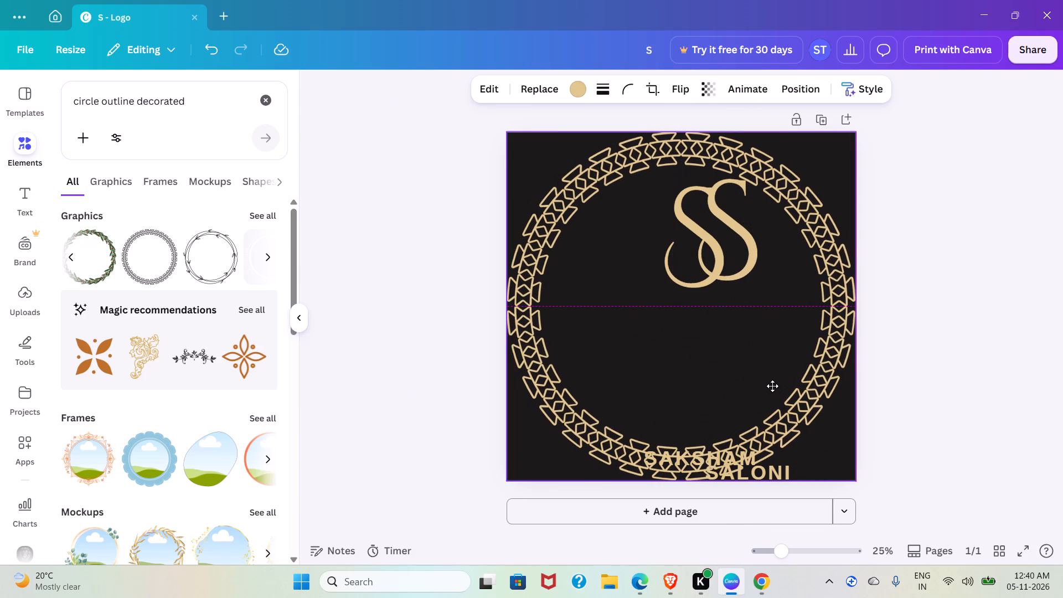
drag(772, 386, 776, 385)
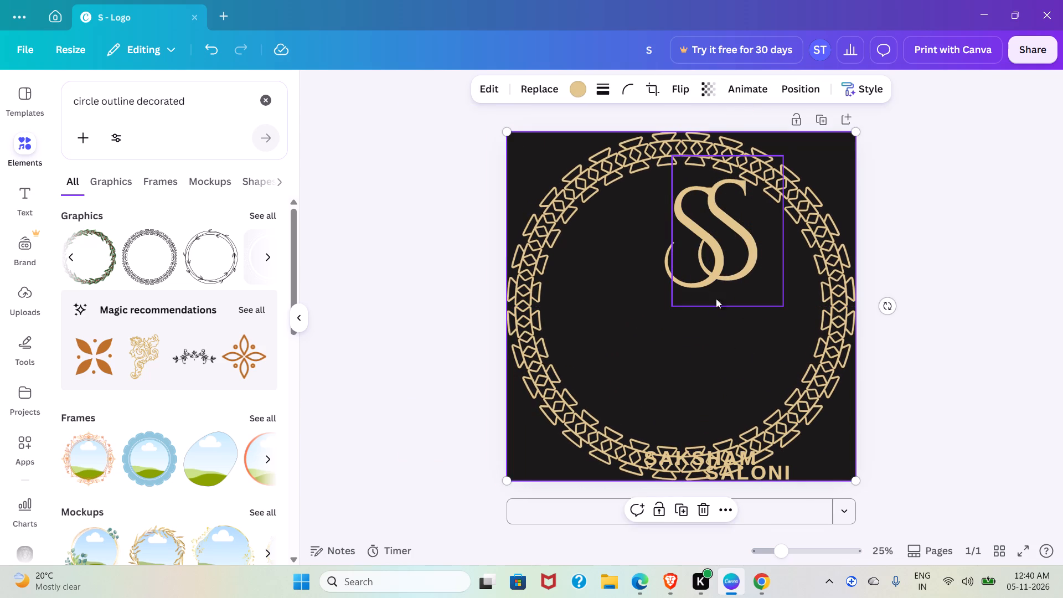
Move the rightmost S down to the exact centre of the page as the monogram's lower letter.
drag(727, 259, 675, 325)
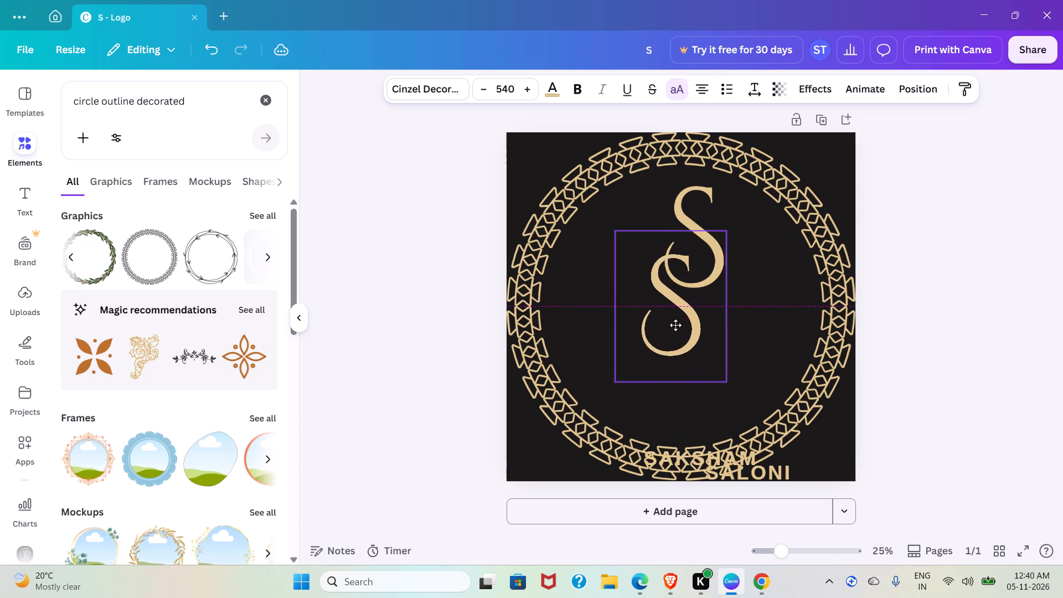
drag(675, 325, 678, 318)
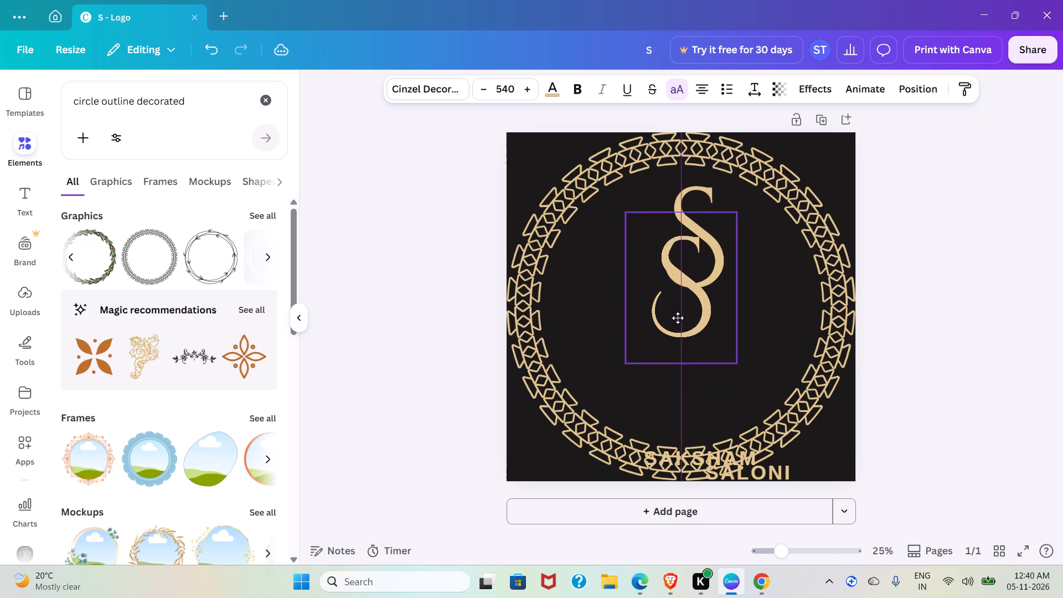
drag(678, 318, 679, 331)
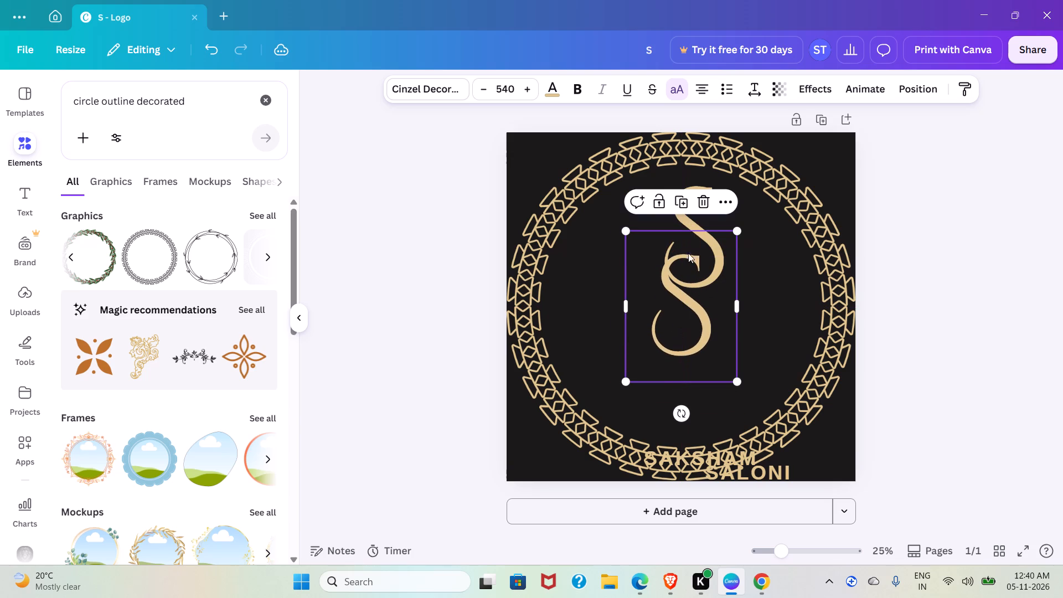
Move the other S down over the centred S, aligned horizontally with it so the two letters interlock.
click(703, 221)
click(775, 214)
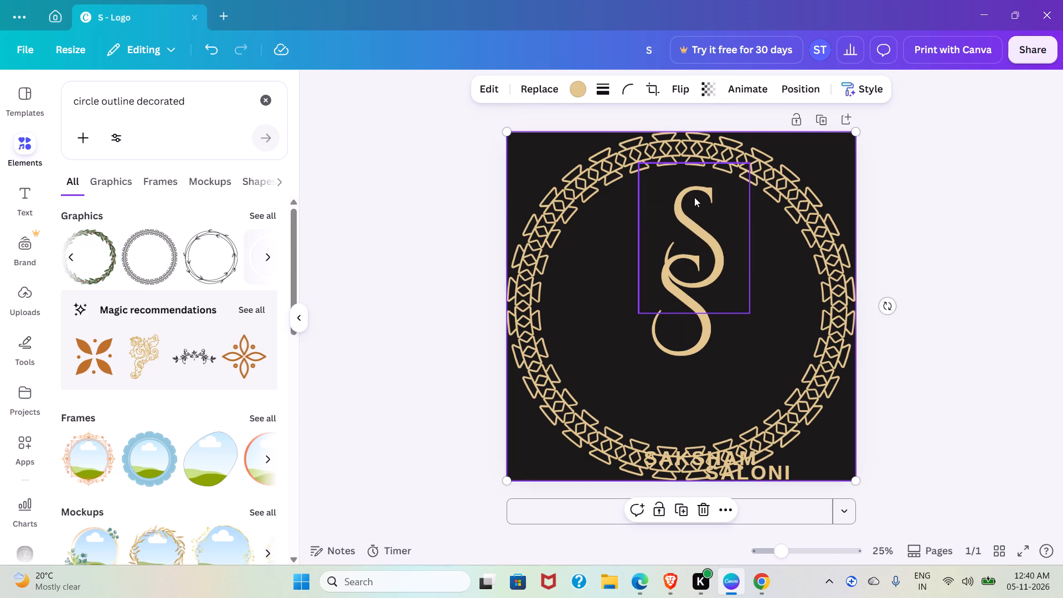
click(694, 197)
drag(694, 197, 681, 229)
Fine-tune the upper S's height in close-up so its strokes interlock cleanly with the lower S, keeping it horizontally centred.
drag(782, 555, 798, 556)
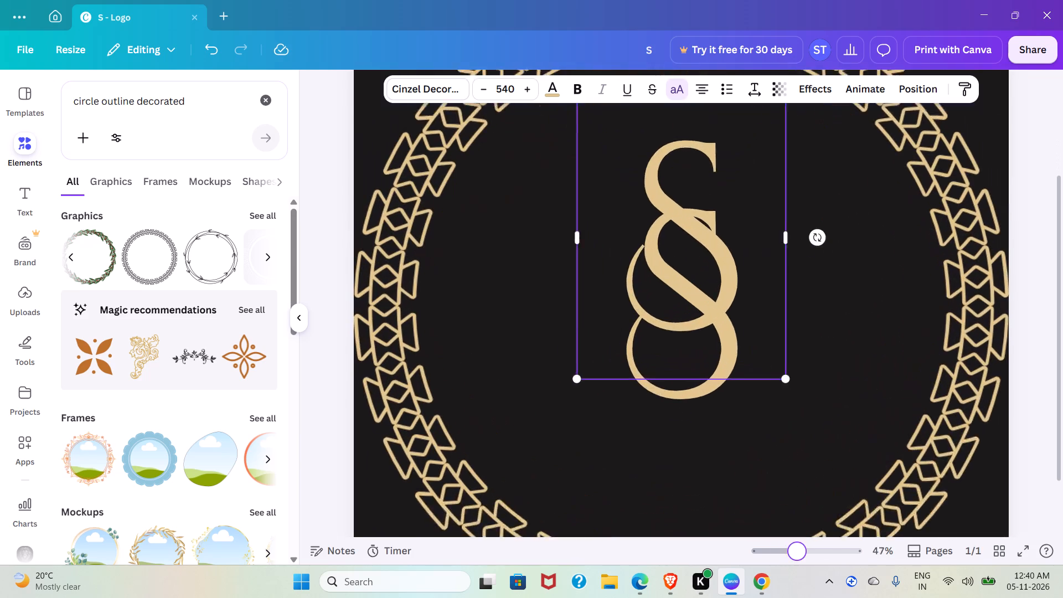
drag(798, 556, 800, 558)
scroll(744, 393, up, 1)
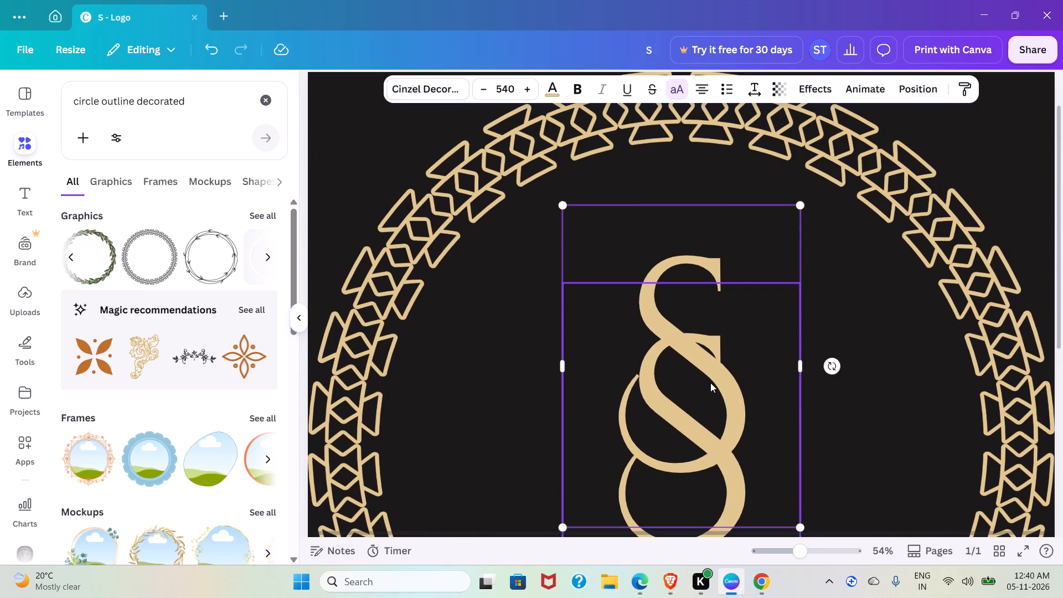
drag(703, 244, 712, 245)
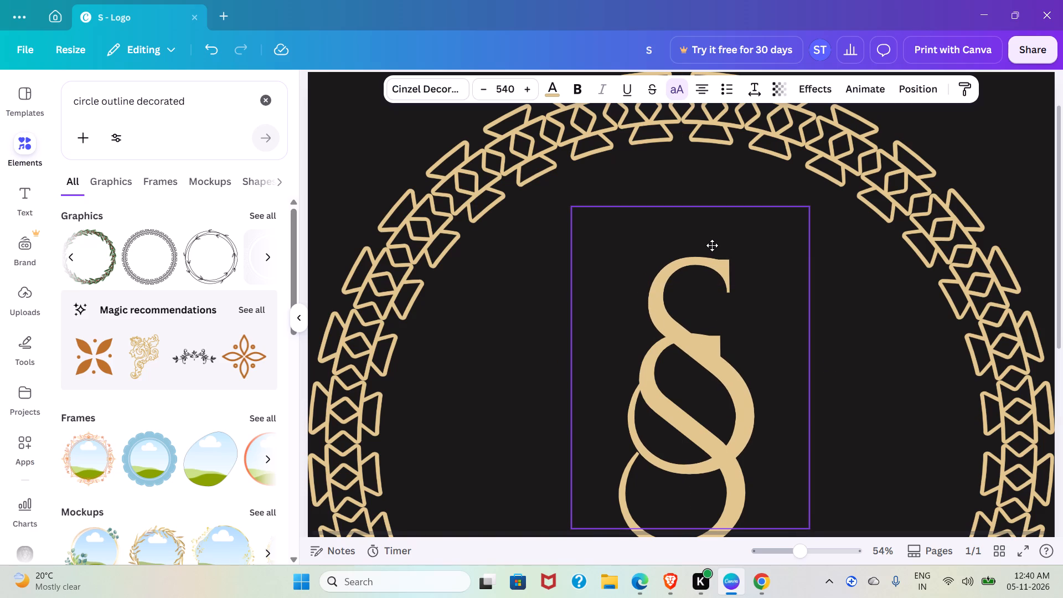
drag(712, 245, 710, 245)
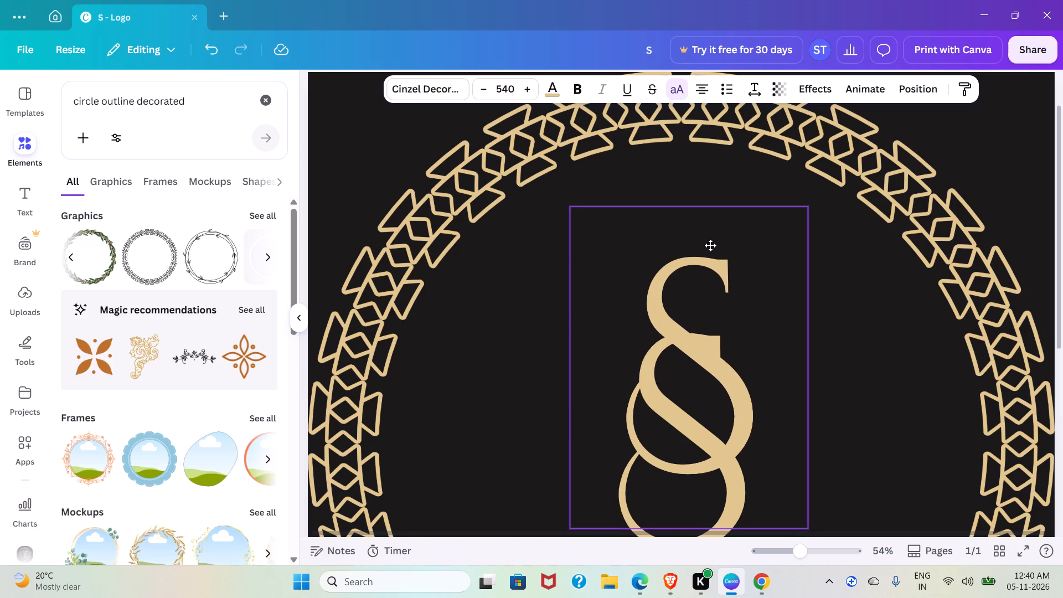
drag(710, 245, 706, 245)
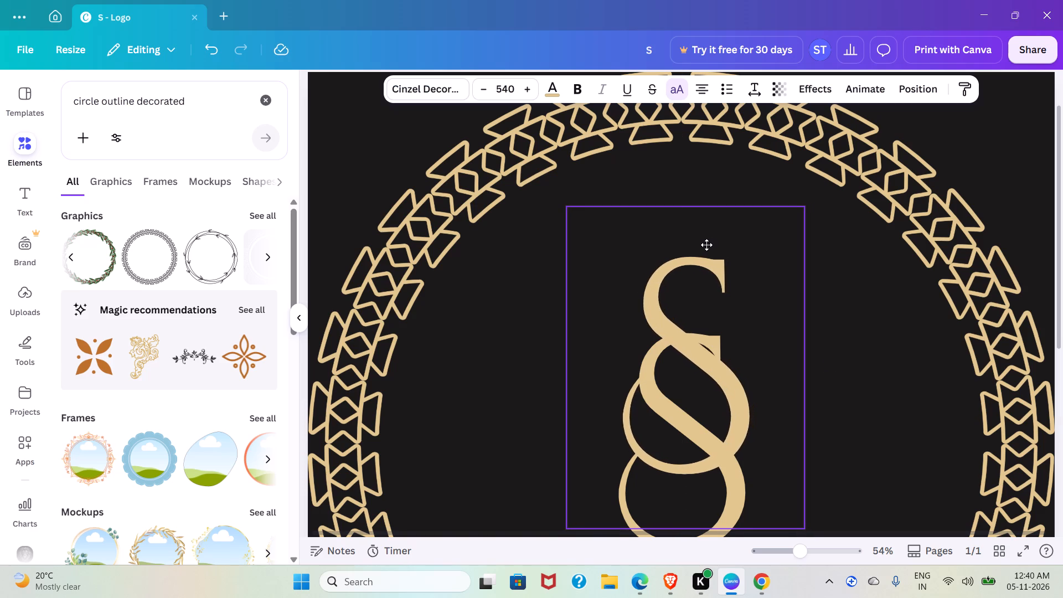
drag(706, 245, 705, 235)
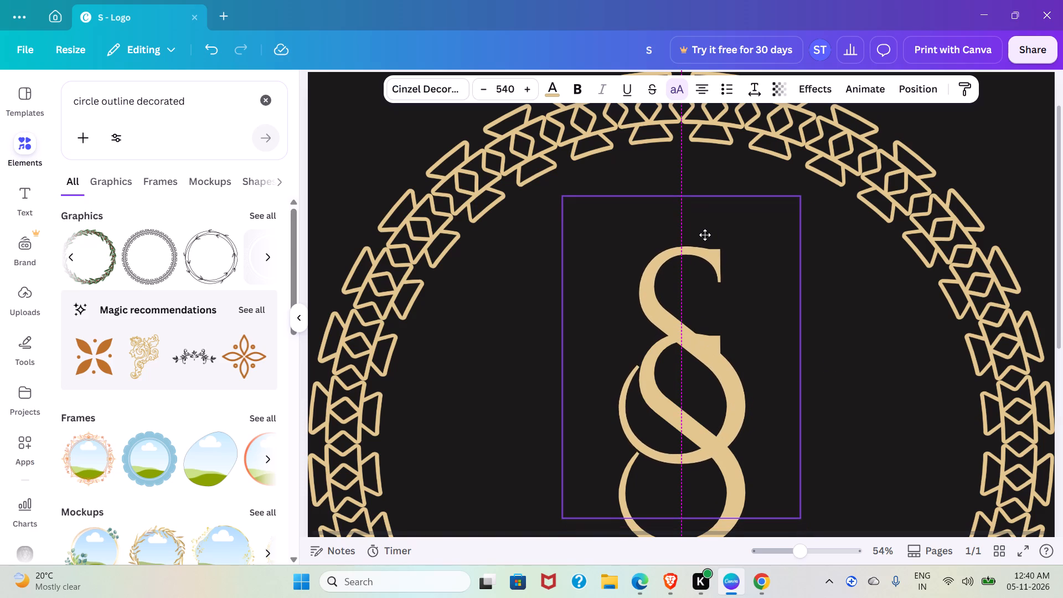
drag(705, 235, 705, 243)
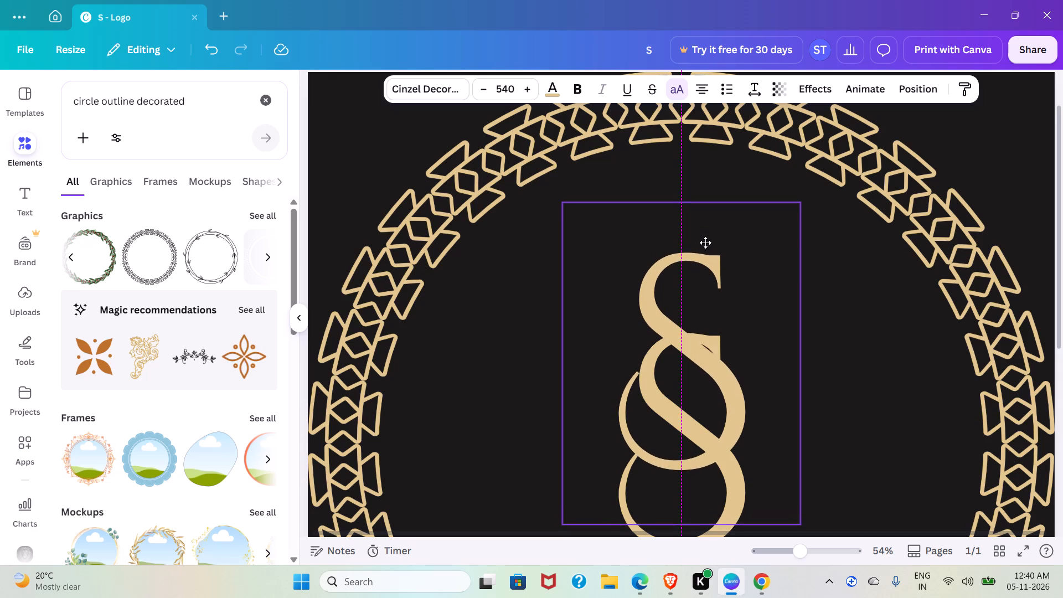
drag(705, 243, 705, 250)
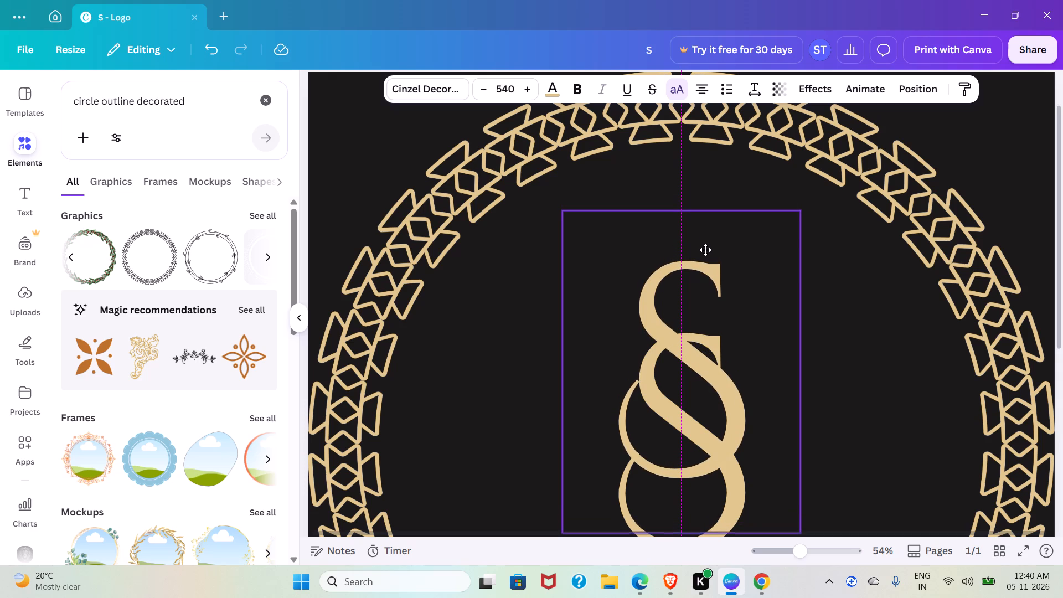
drag(705, 250, 705, 252)
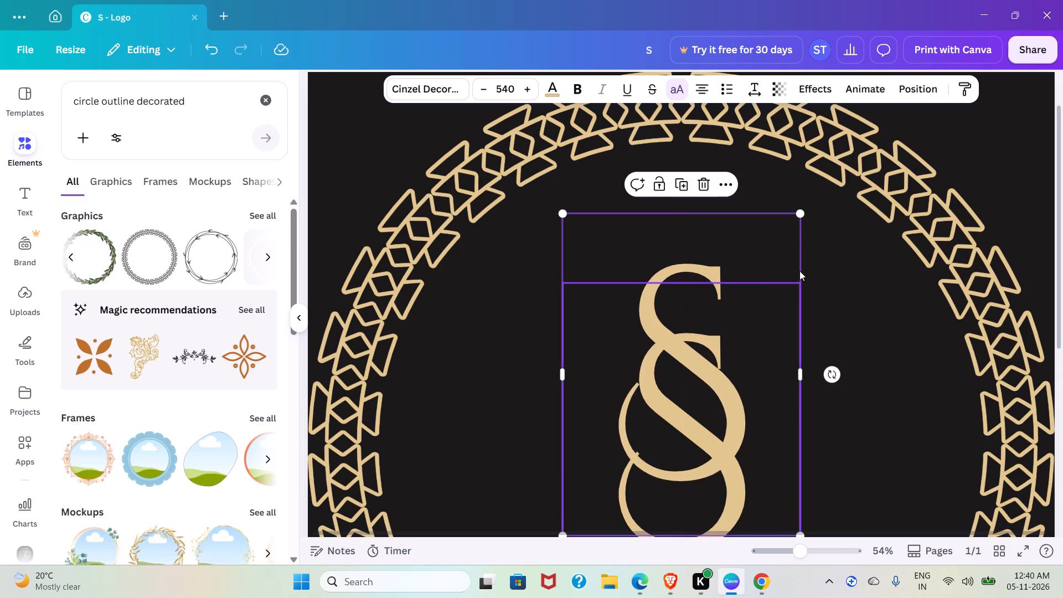
drag(741, 248, 741, 245)
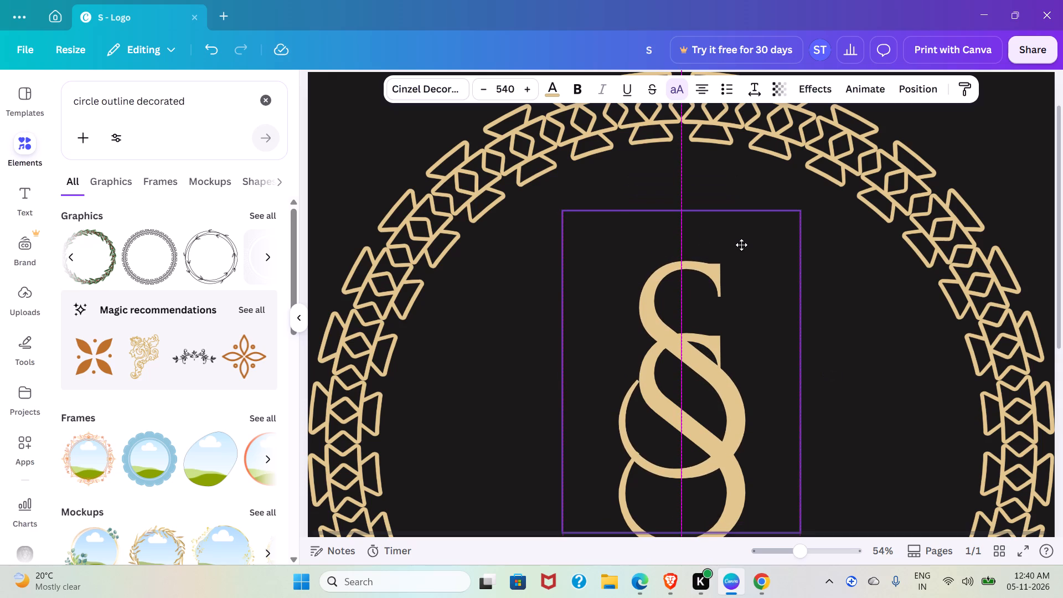
drag(741, 245, 739, 246)
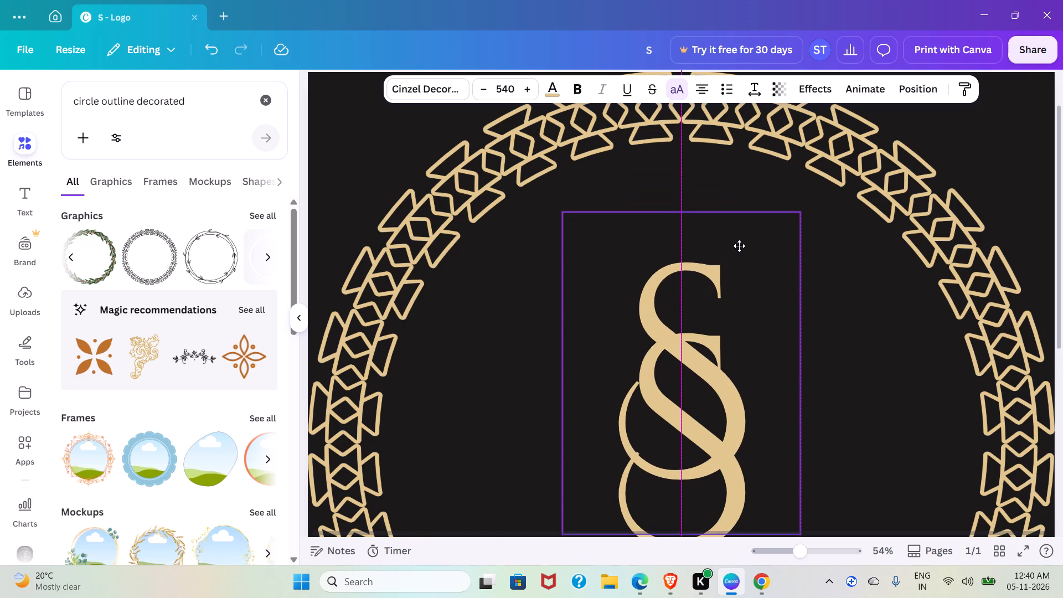
drag(739, 246, 739, 245)
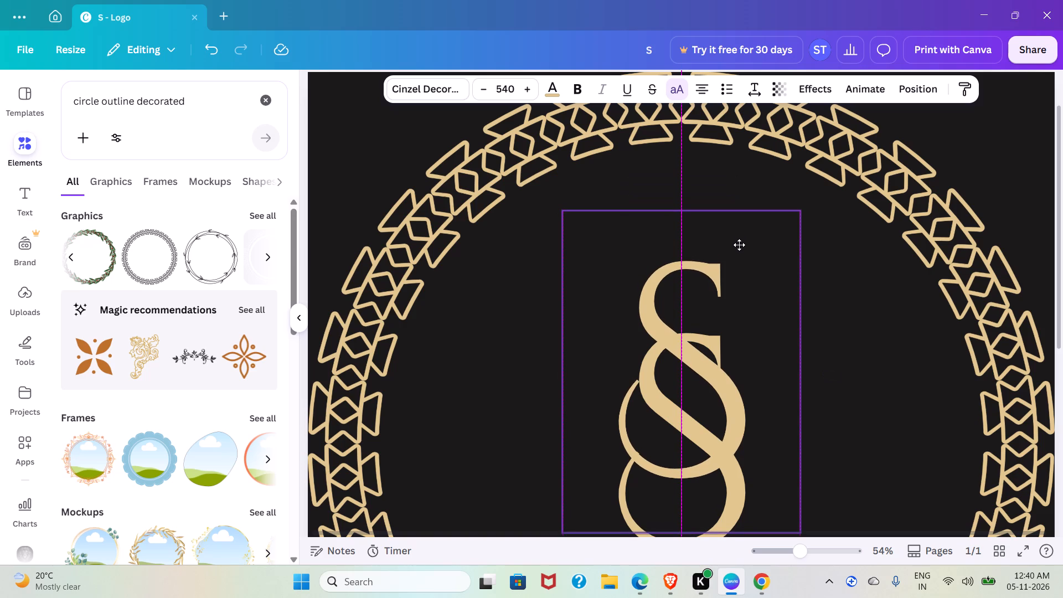
drag(739, 245, 739, 242)
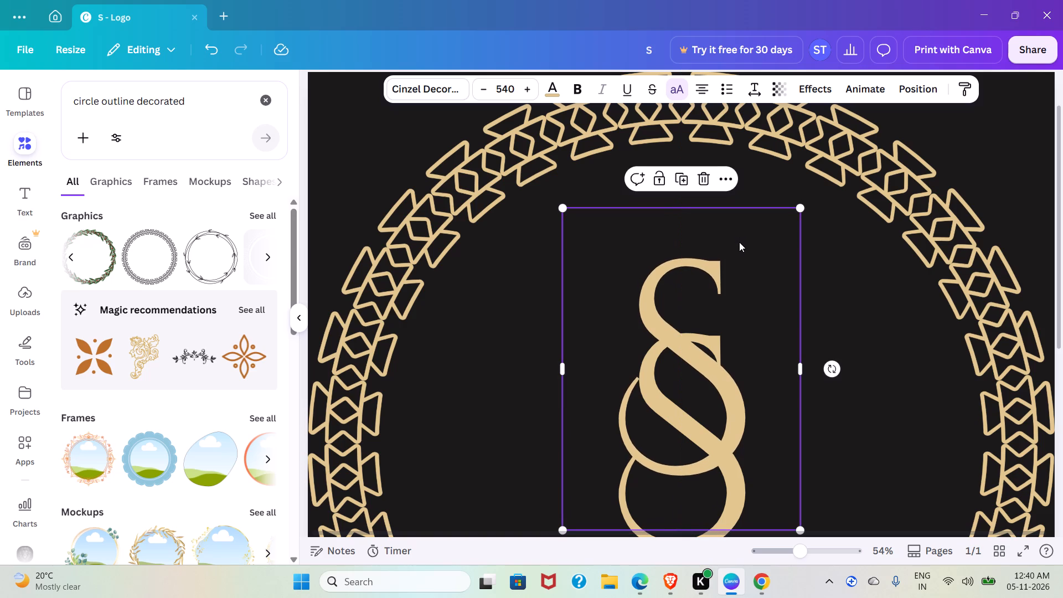
Move the SAKSHAM name up off the frame's bottom chain into the empty area inside the circle.
scroll(739, 252, down, 4)
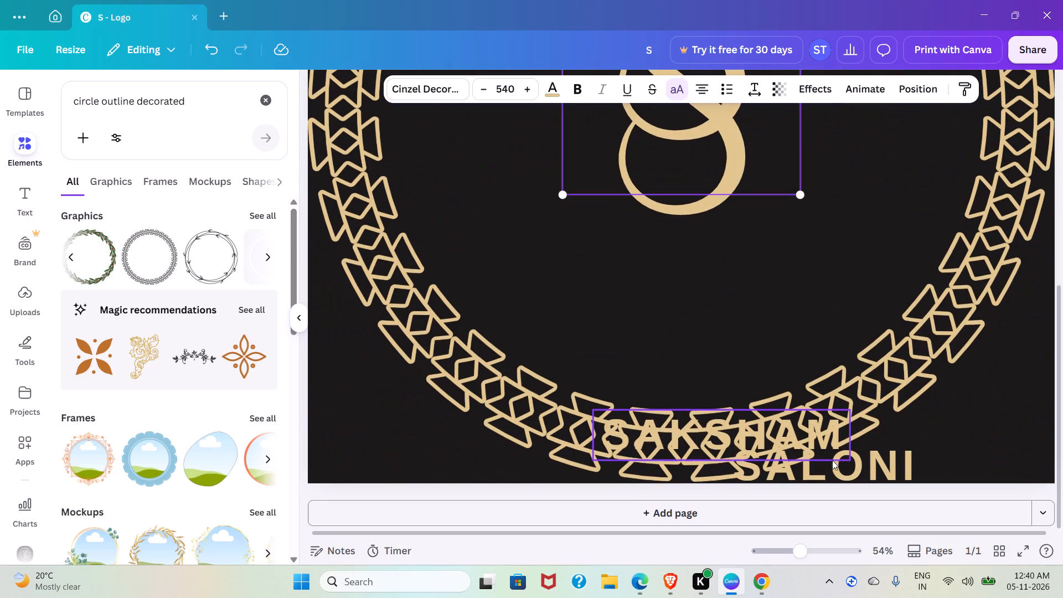
click(865, 470)
click(873, 462)
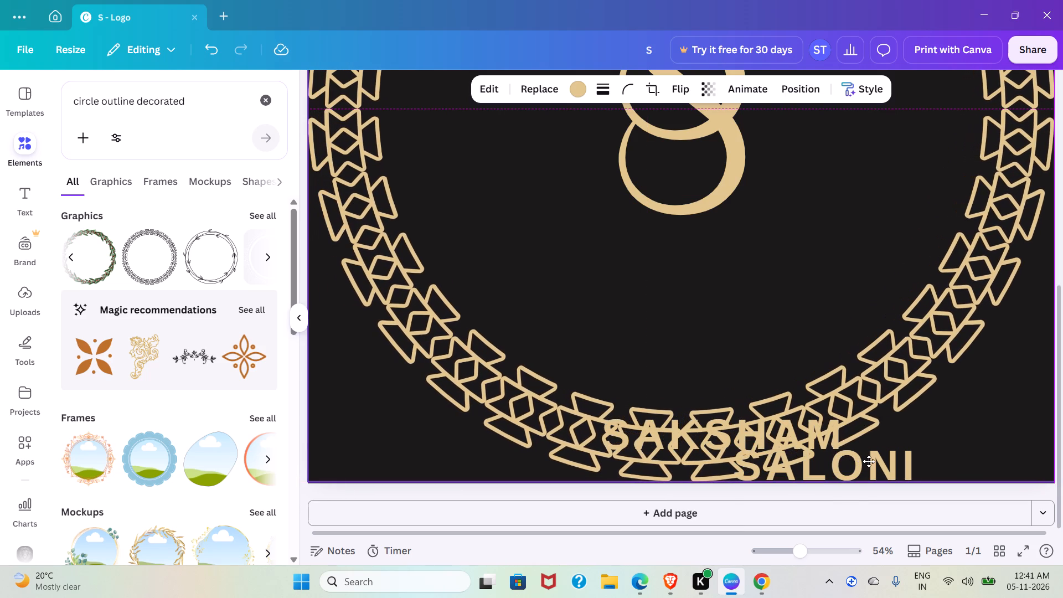
drag(850, 411, 826, 325)
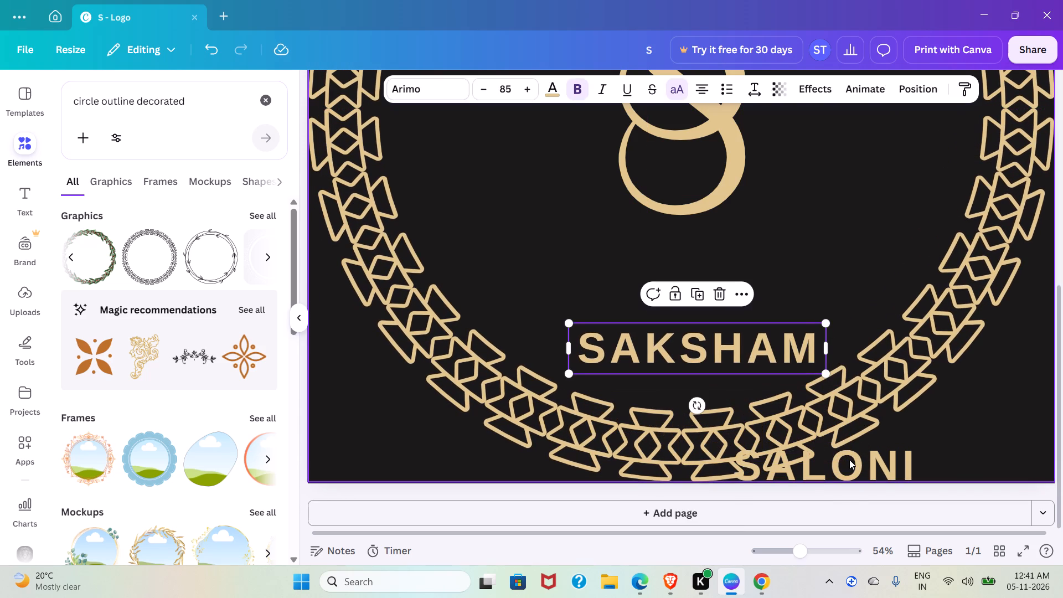
Delete the SALONI text lying at the bottom edge of the page.
drag(917, 421, 873, 329)
click(874, 450)
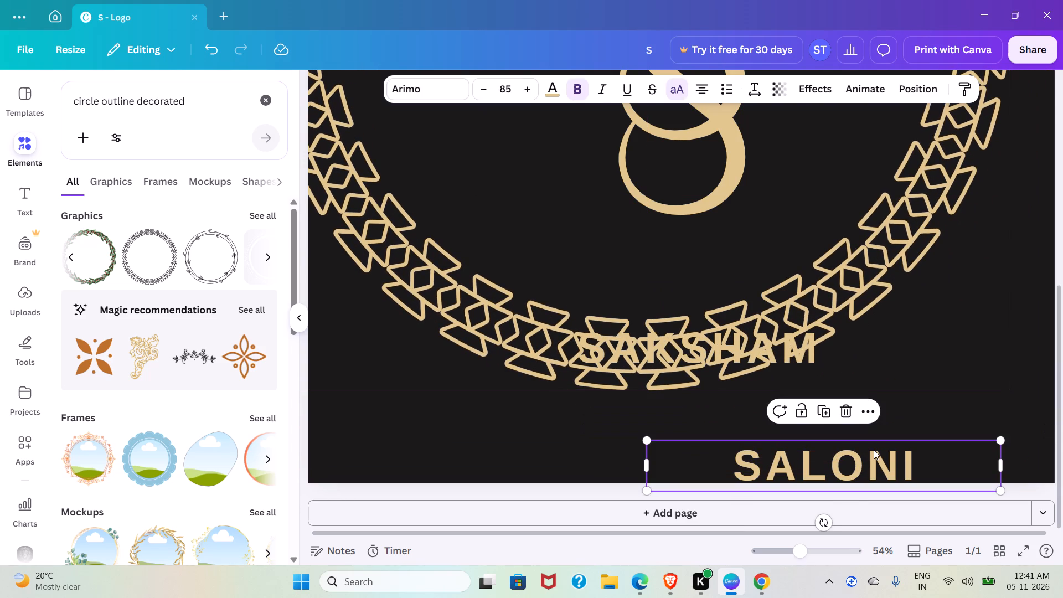
key(Delete)
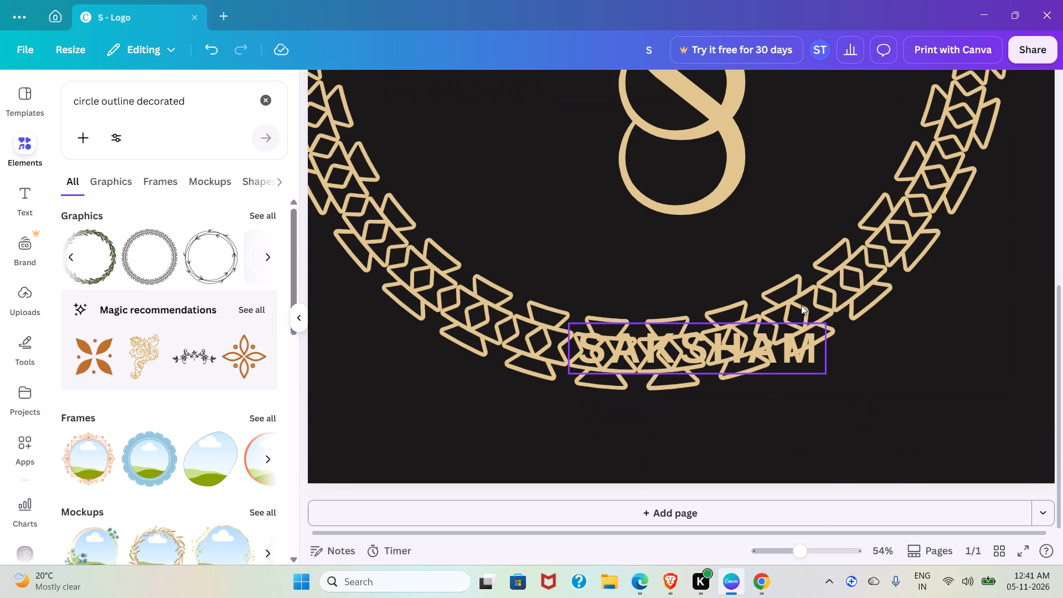
Undo the accidental shift of the S and move the circular frame back to fill the page, centred.
click(797, 257)
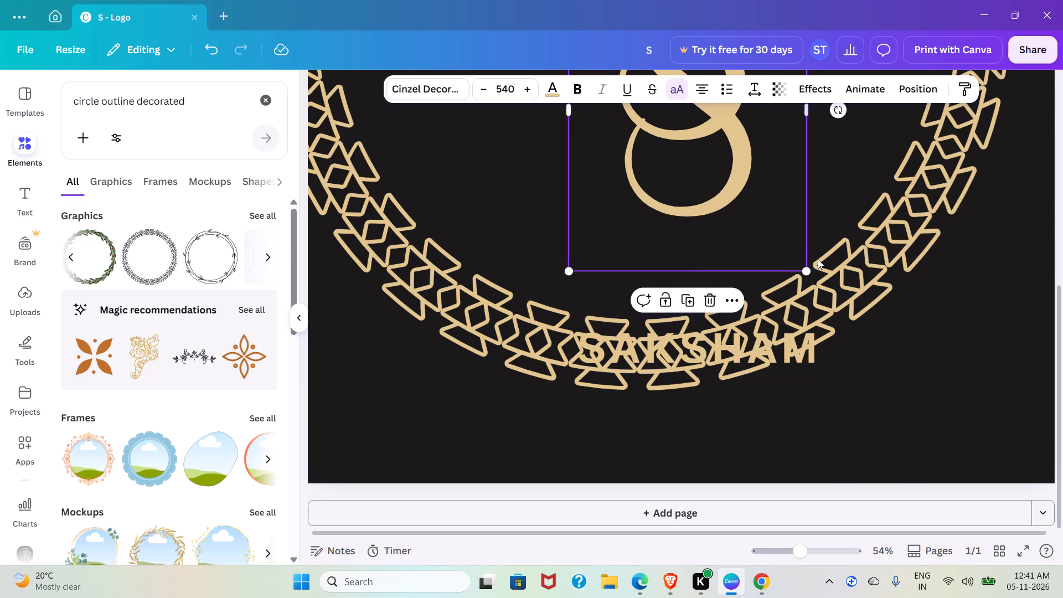
key(ctrl+z)
click(892, 293)
drag(874, 286, 892, 327)
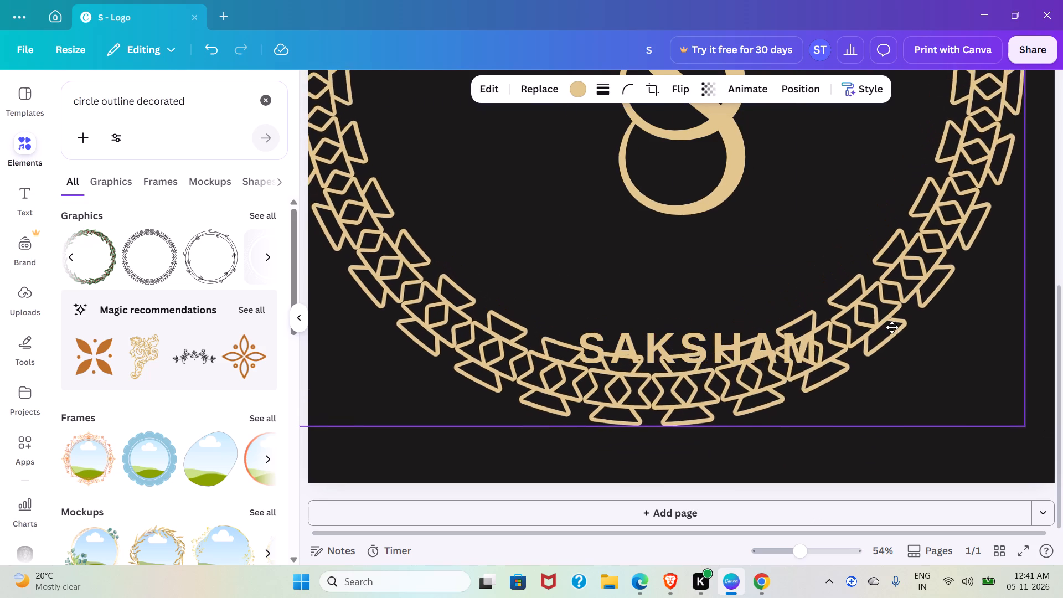
drag(892, 327, 916, 378)
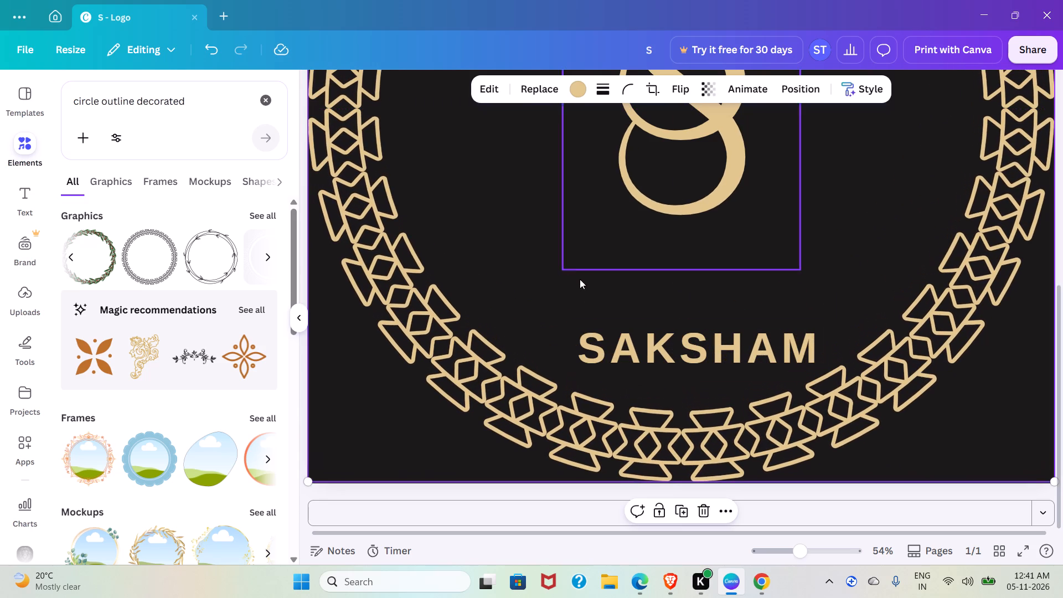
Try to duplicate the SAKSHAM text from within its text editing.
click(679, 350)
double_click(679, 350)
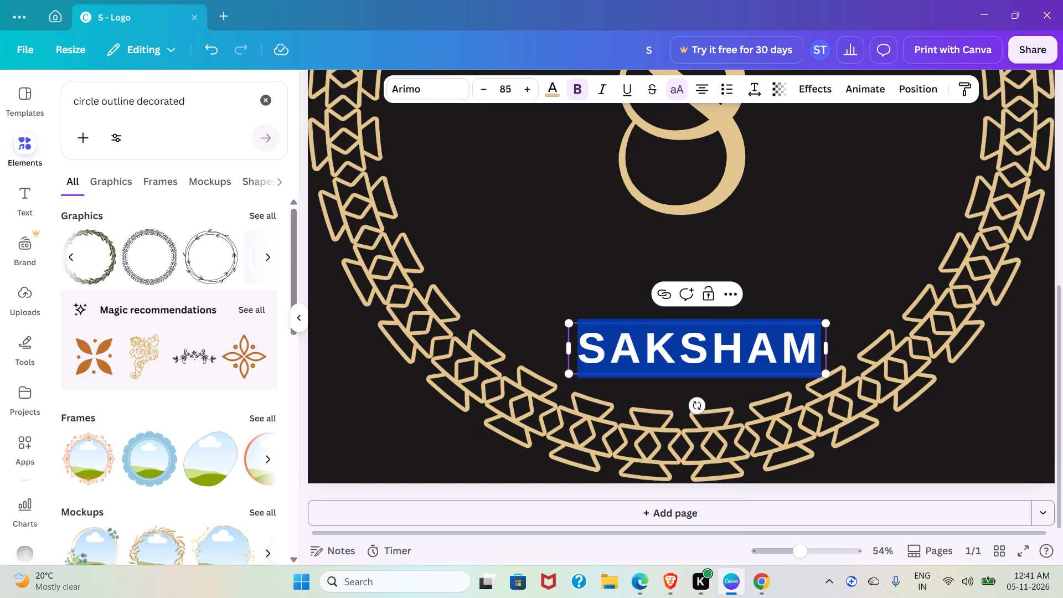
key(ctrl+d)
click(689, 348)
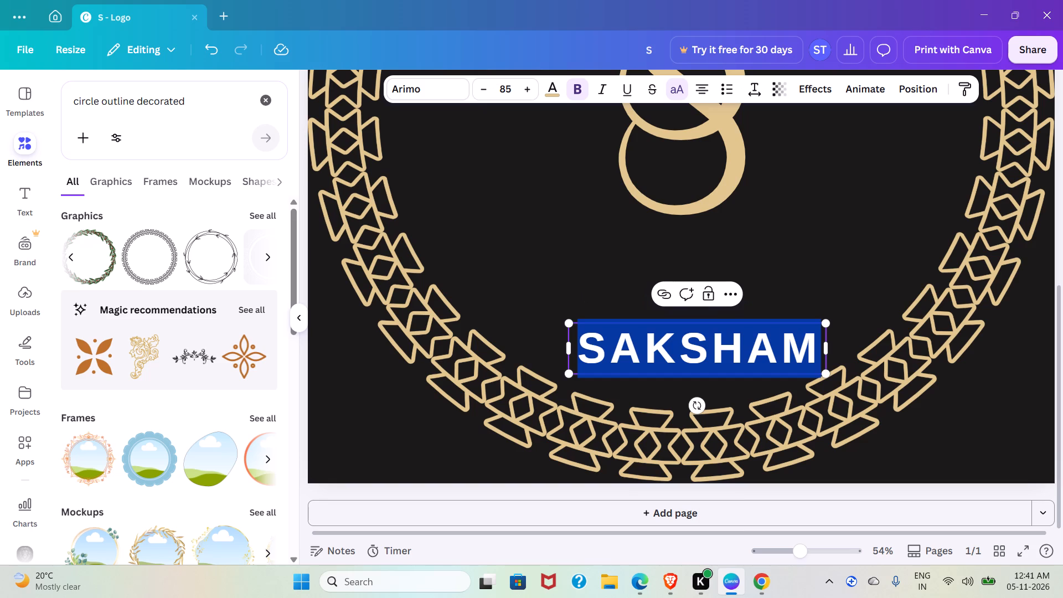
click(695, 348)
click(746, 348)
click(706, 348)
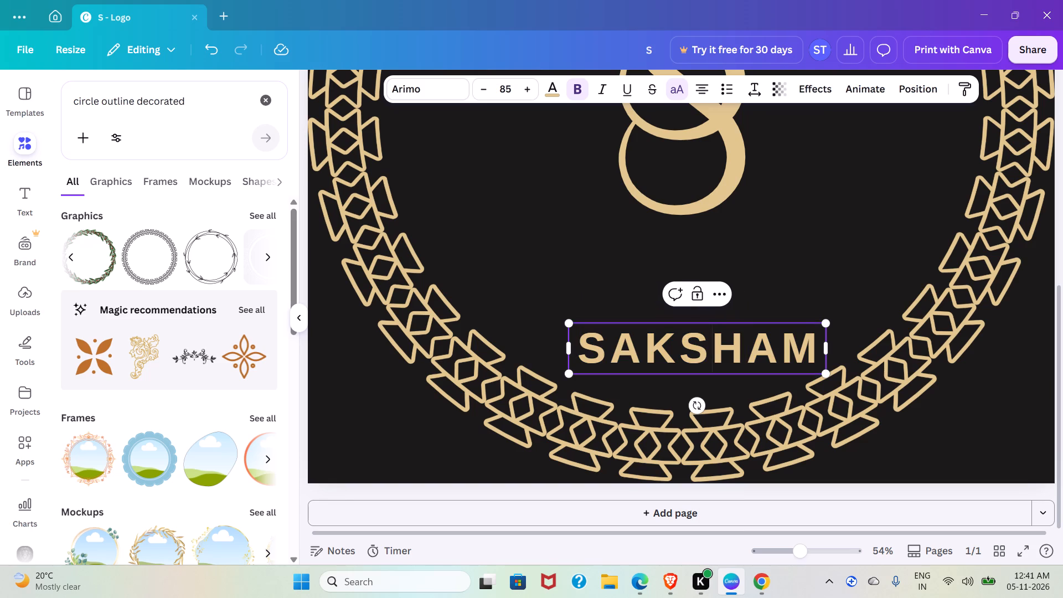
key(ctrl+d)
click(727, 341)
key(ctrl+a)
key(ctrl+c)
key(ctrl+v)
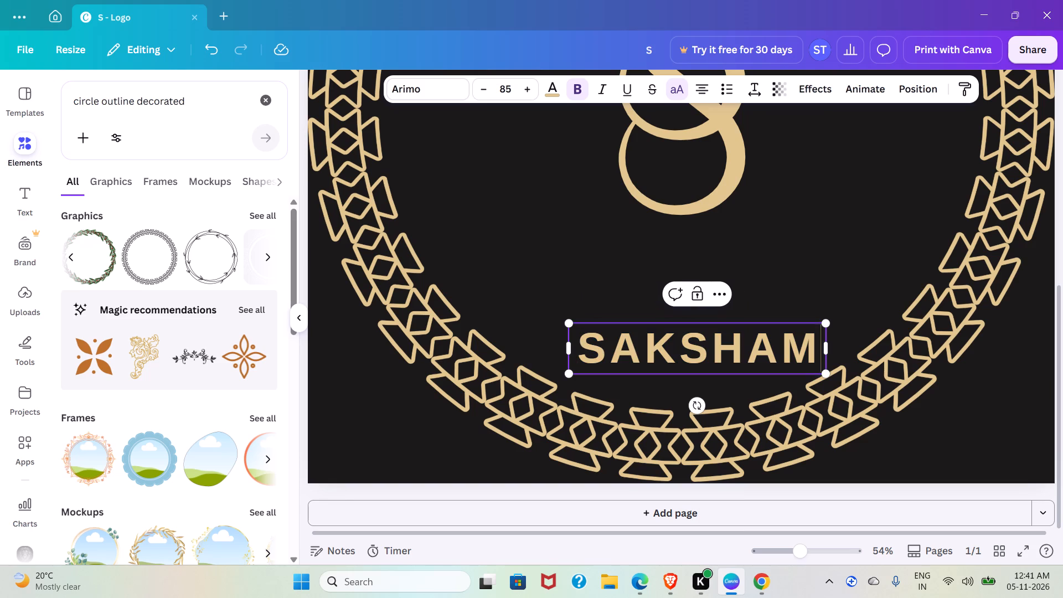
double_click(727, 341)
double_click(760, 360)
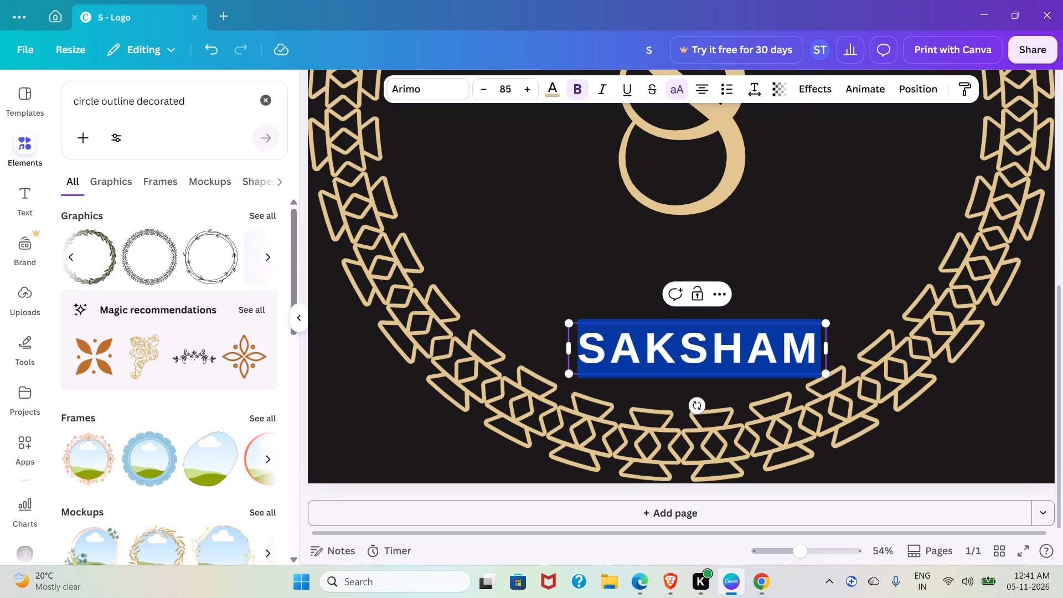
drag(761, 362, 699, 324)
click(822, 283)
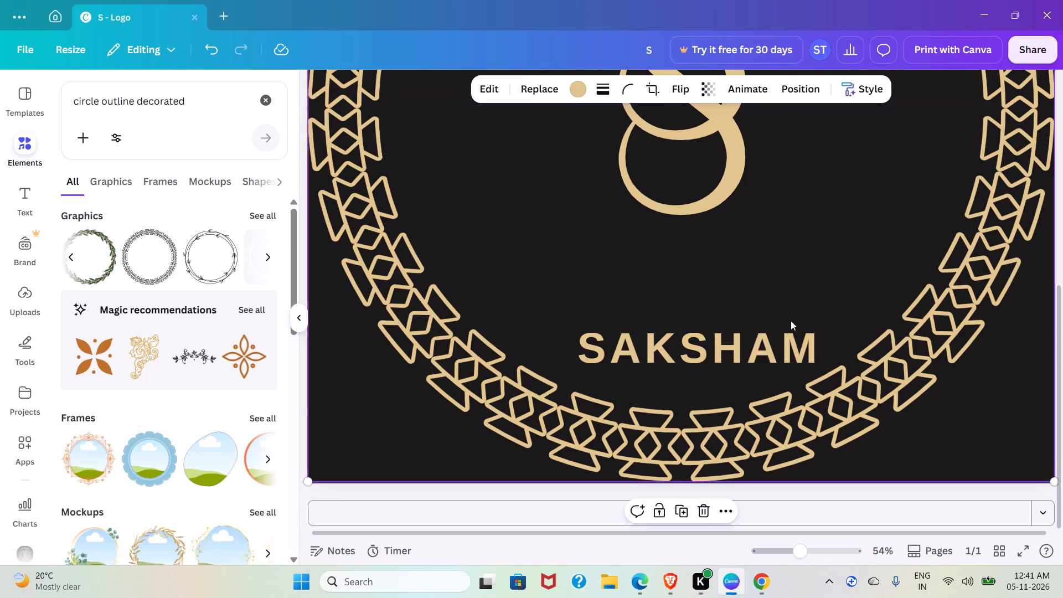
Select the SAKSHAM text box as an object, keep it clear below the monogram, and duplicate it.
drag(766, 357, 762, 290)
double_click(762, 292)
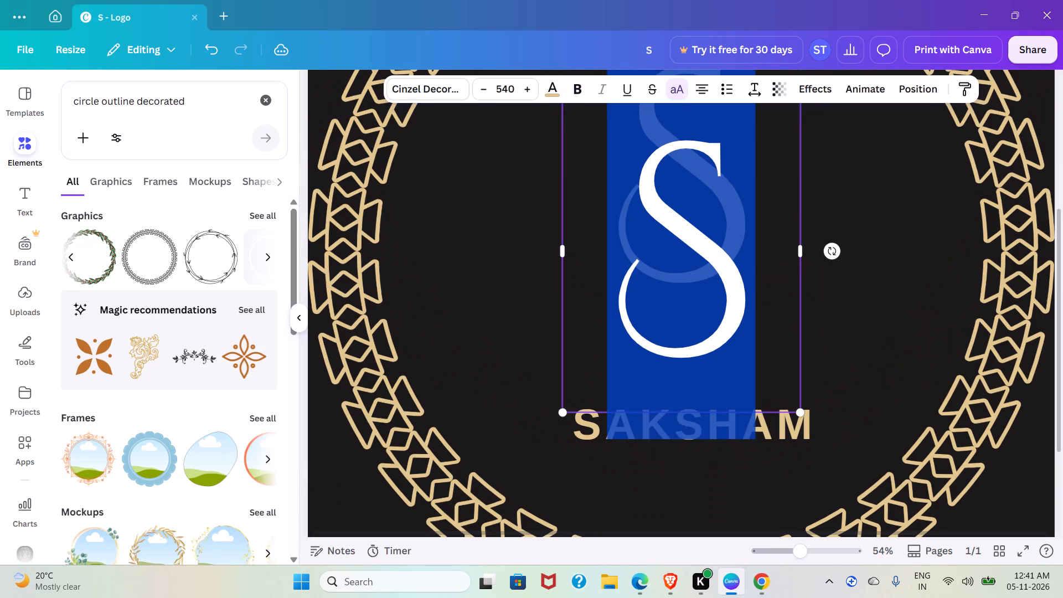
click(799, 436)
double_click(772, 426)
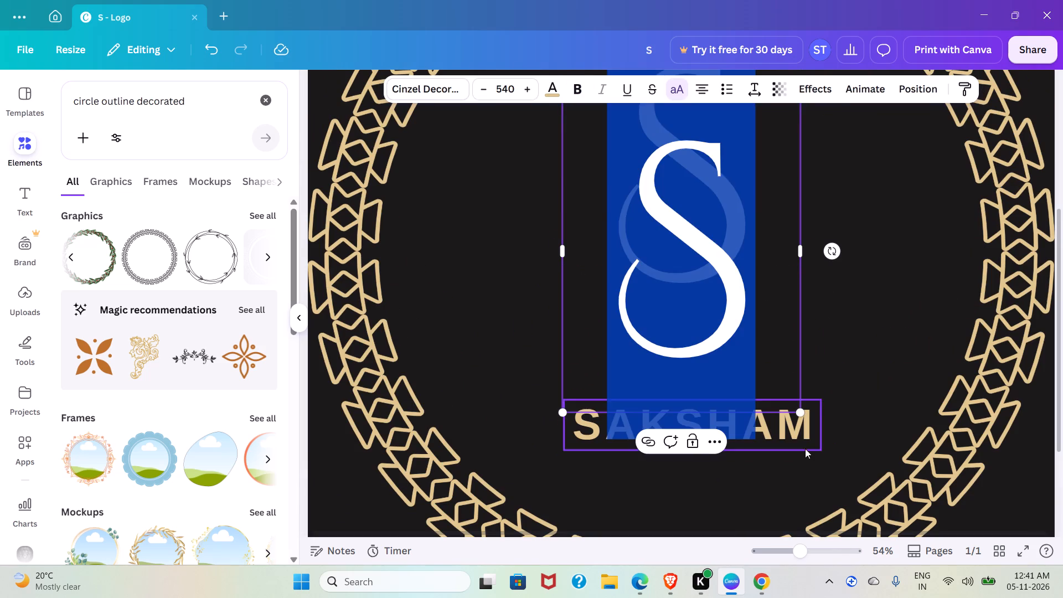
click(806, 448)
click(760, 434)
click(803, 430)
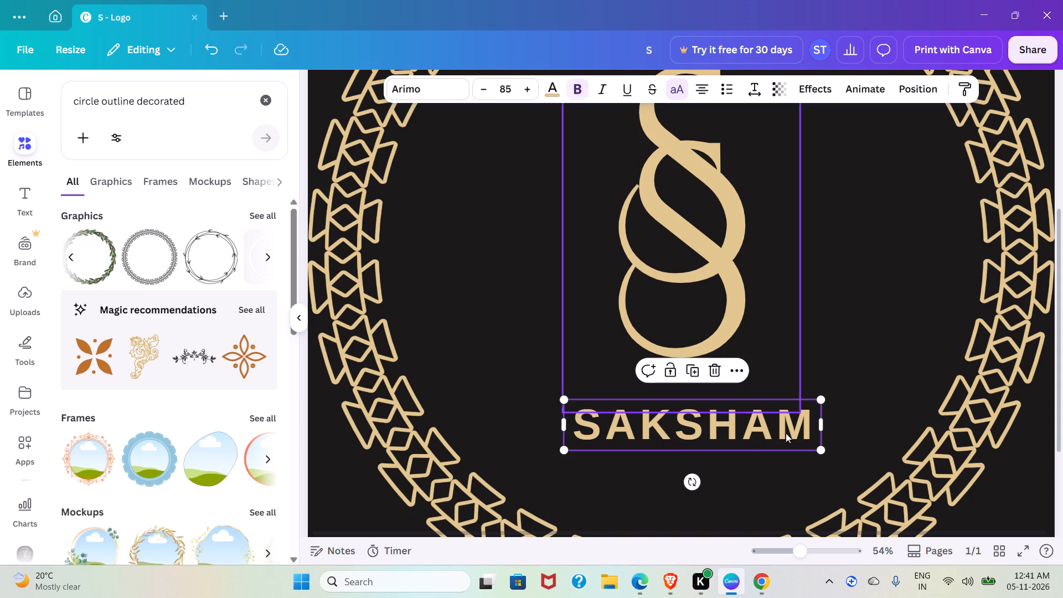
drag(770, 428, 775, 470)
key(ctrl+d)
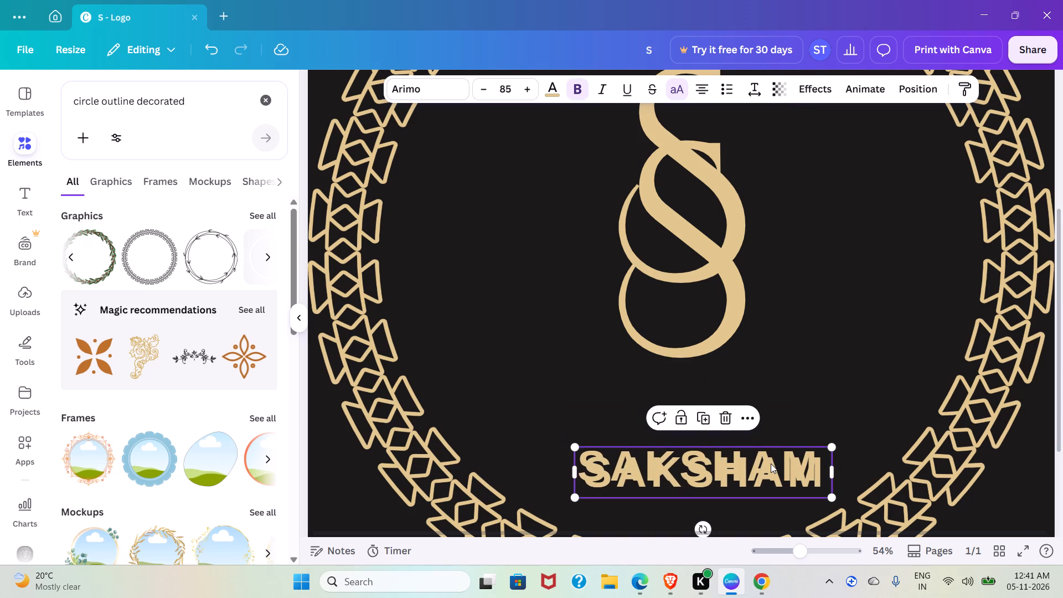
Place the SAKSHAM copy between the monogram and the original name, and change its text to SALONI.
drag(769, 462, 749, 386)
double_click(734, 396)
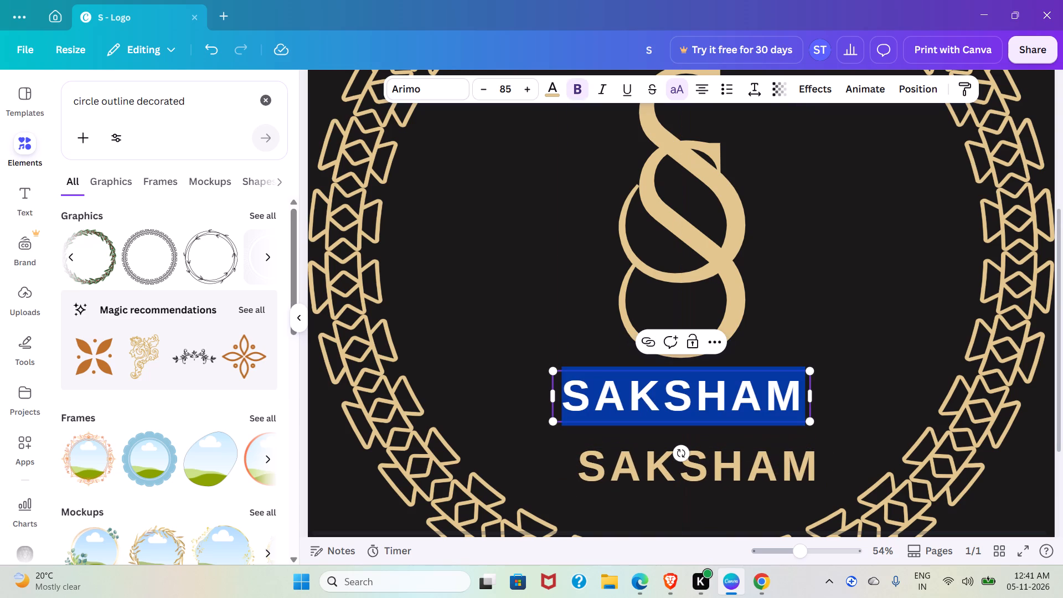
text(SALONI)
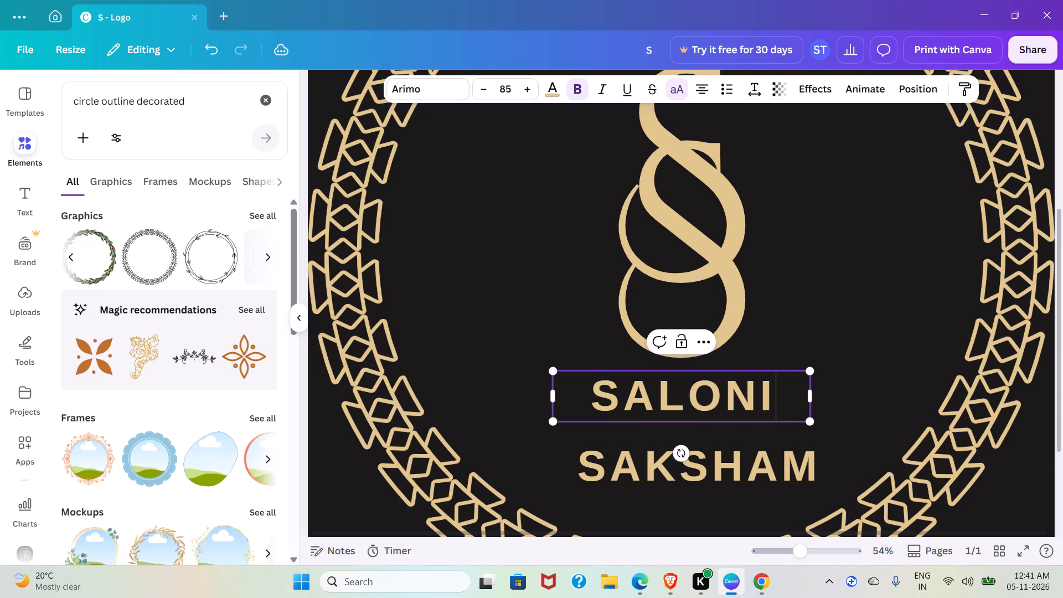
click(916, 410)
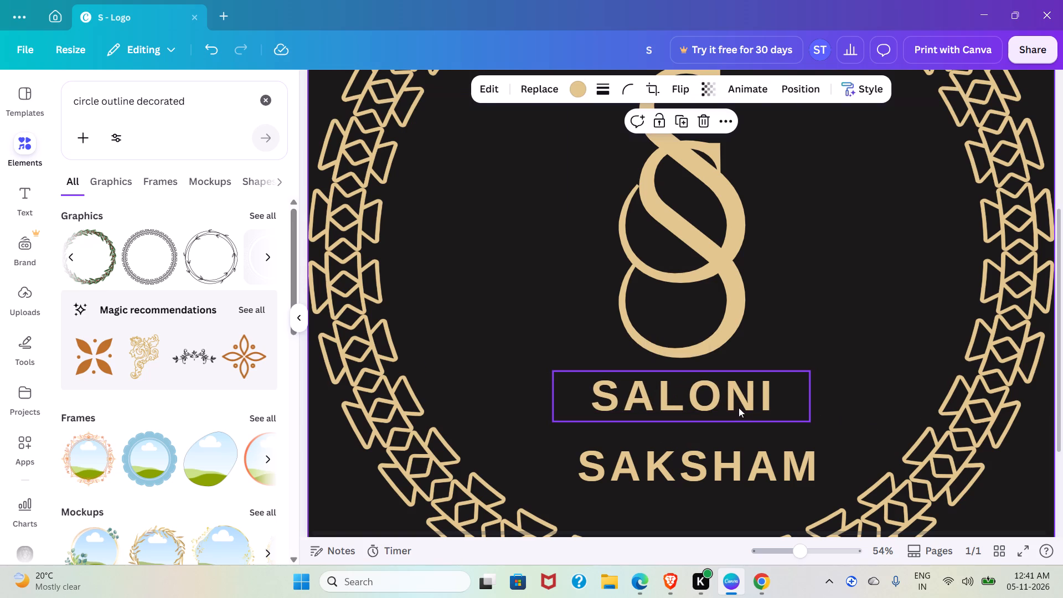
Move SALONI up until it sits close beneath the monogram, horizontally centred on the page.
drag(724, 404, 724, 391)
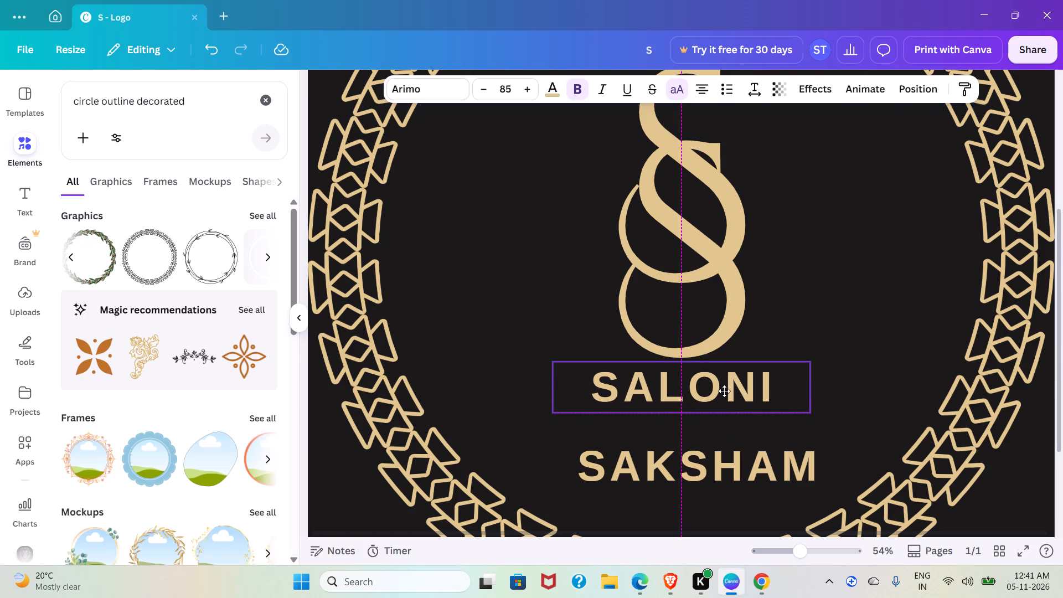
drag(724, 391, 727, 391)
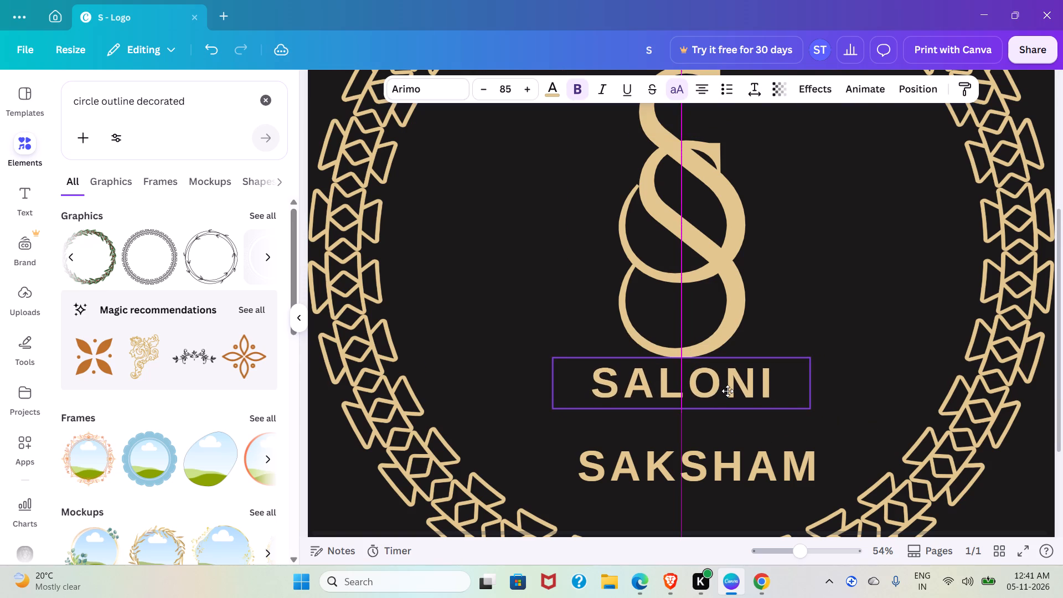
drag(727, 391, 726, 393)
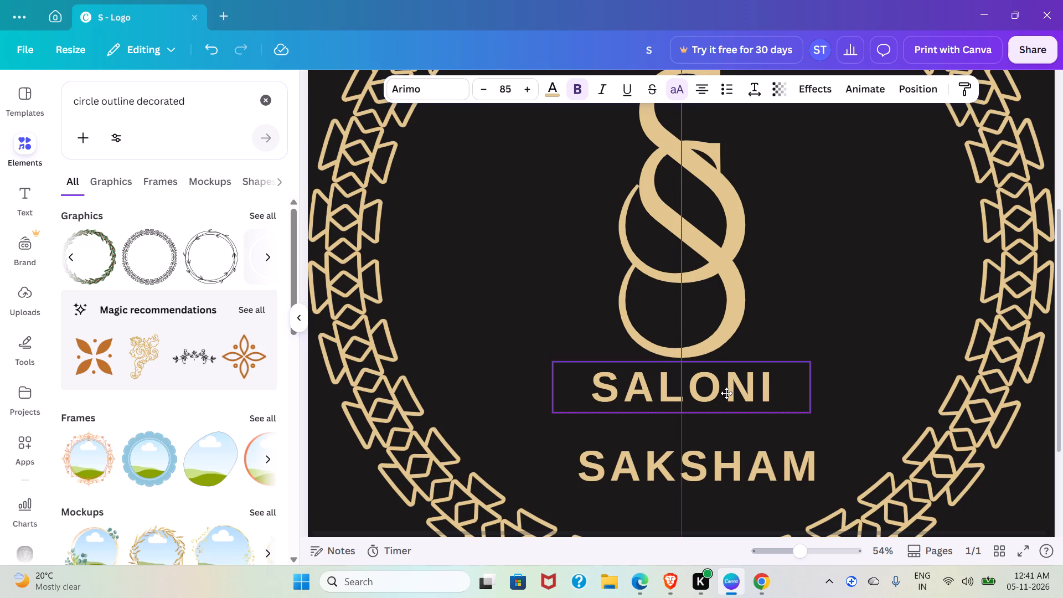
drag(726, 393, 726, 389)
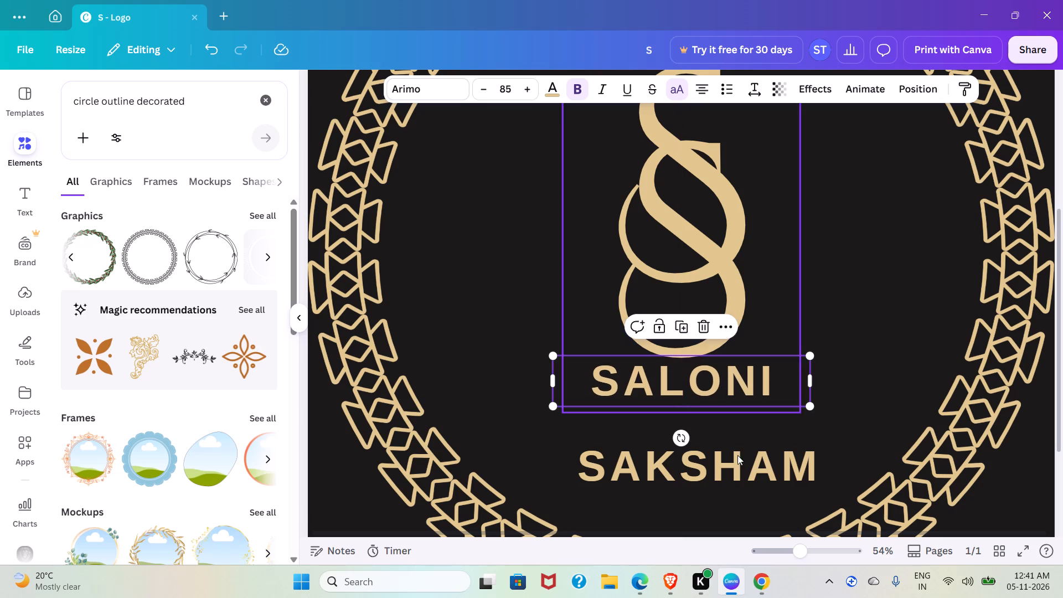
Move SAKSHAM up directly beneath SALONI with a tight line gap, horizontally centred on the page.
click(740, 465)
click(738, 473)
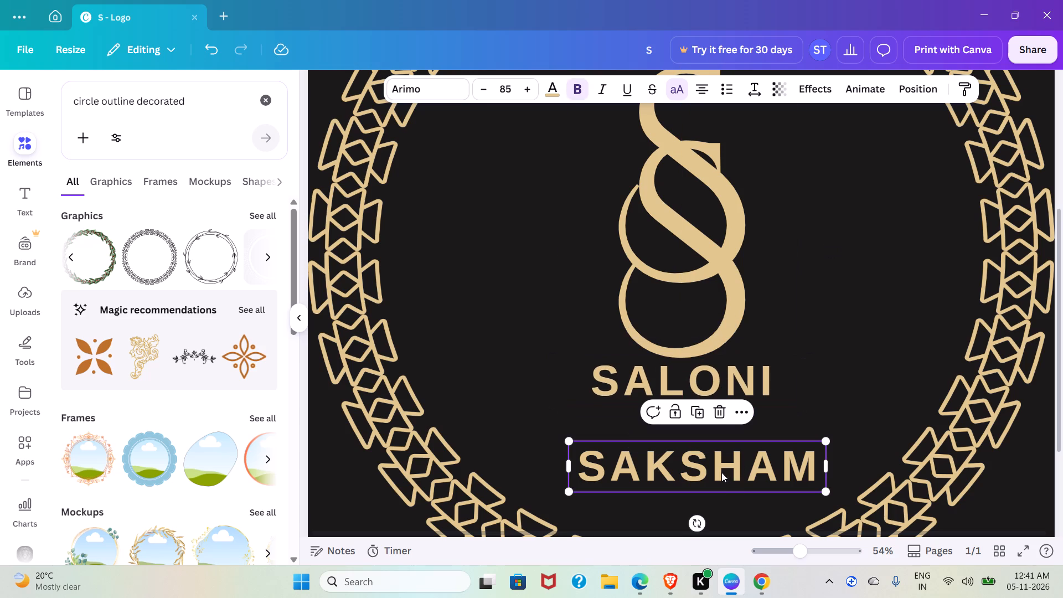
drag(721, 472, 704, 434)
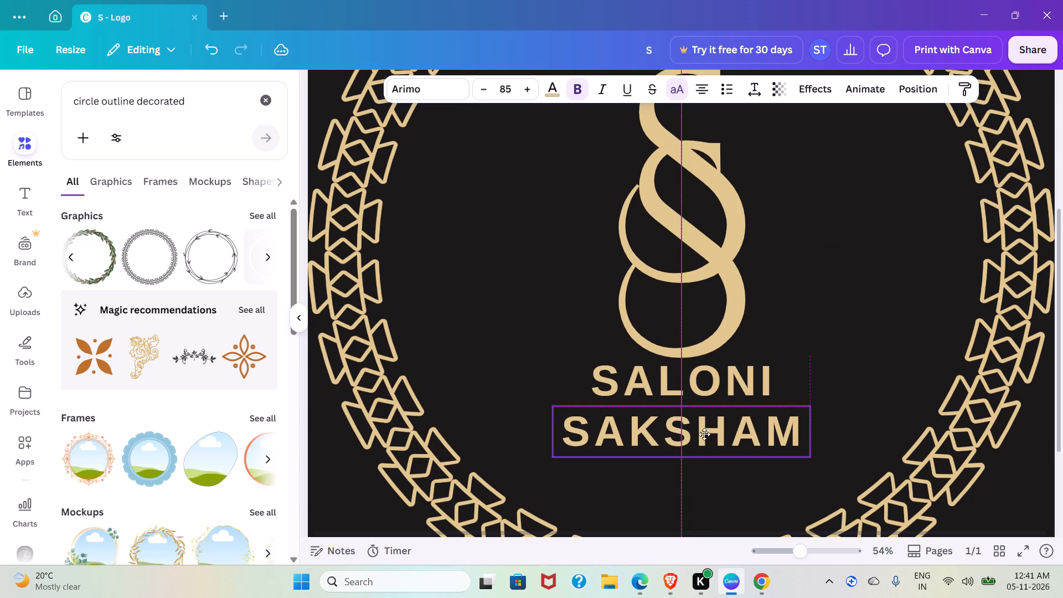
drag(704, 434, 699, 402)
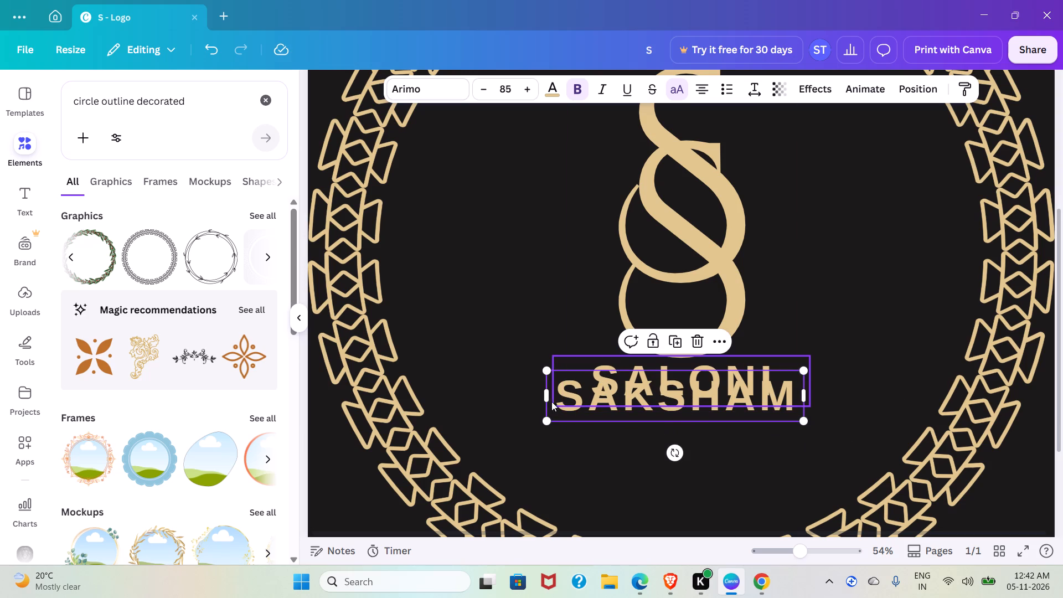
drag(550, 413, 553, 434)
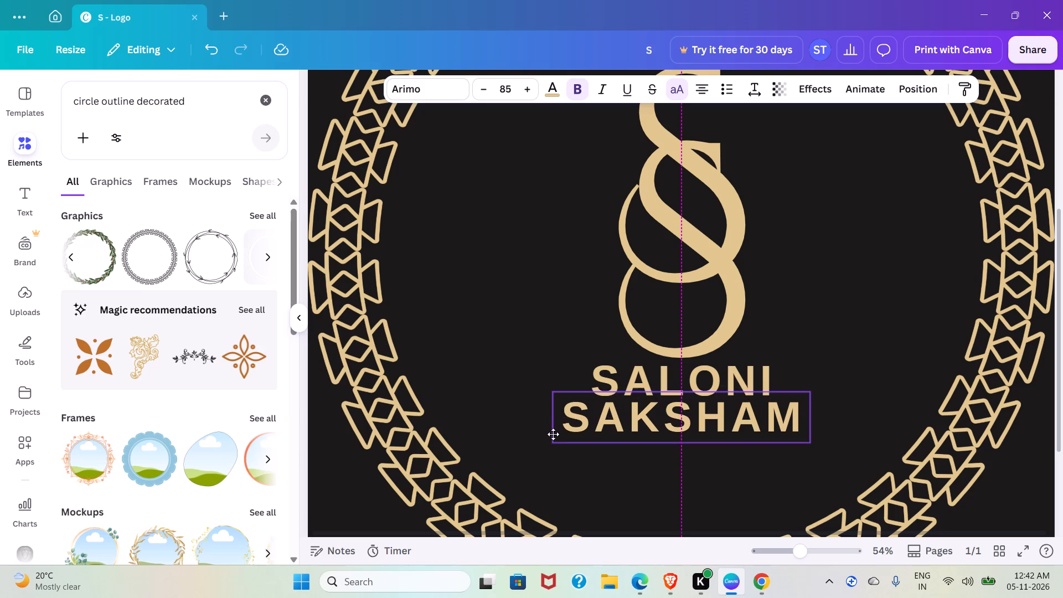
drag(553, 434, 554, 437)
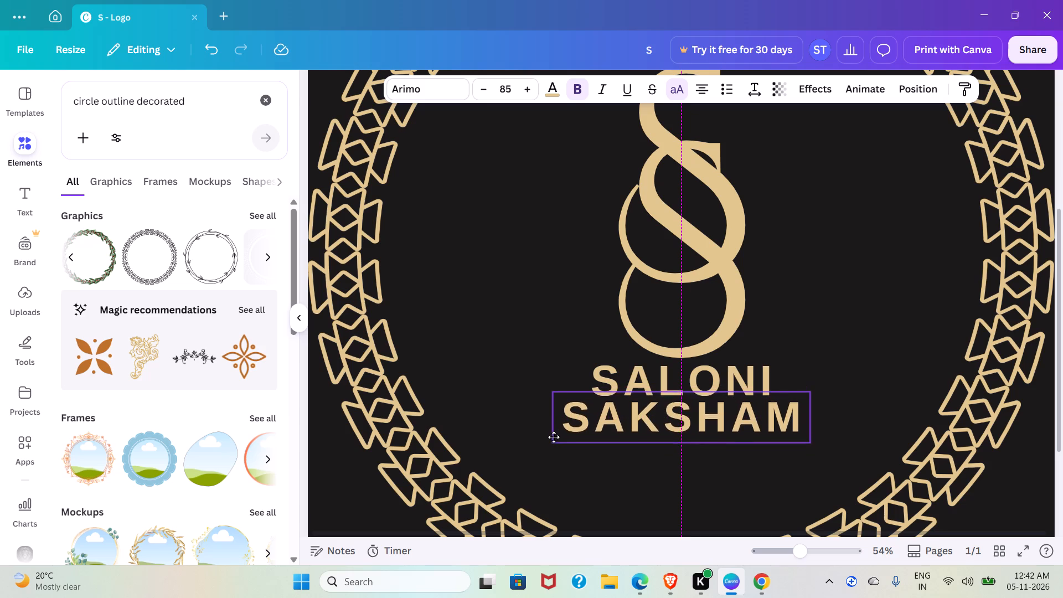
drag(554, 437, 555, 436)
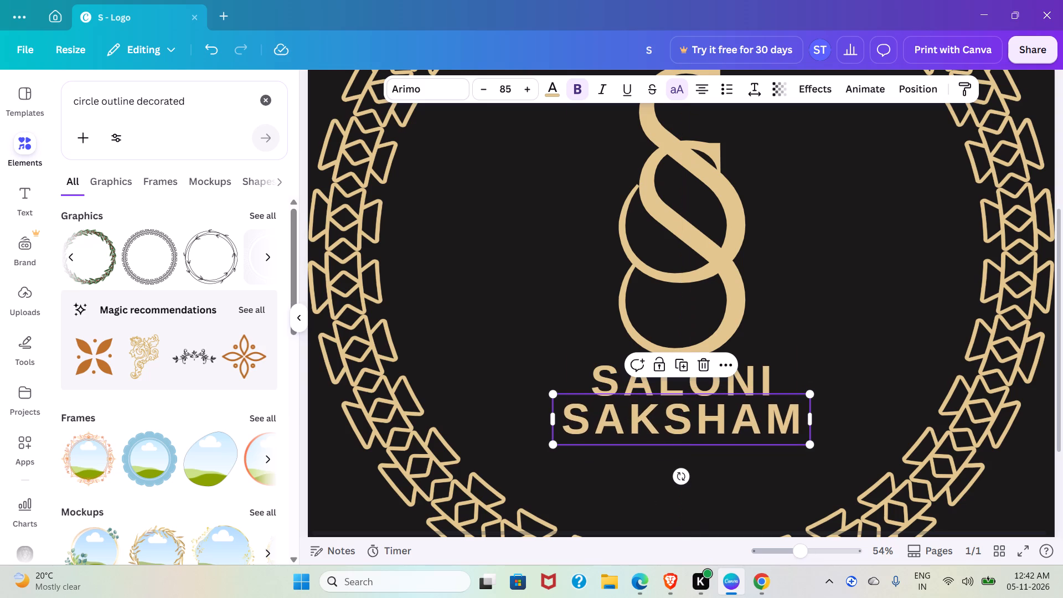
Fine-tune SALONI's position in close-up between the monogram and SAKSHAM, keeping it horizontally centred.
drag(794, 551, 805, 555)
scroll(847, 338, down, 1)
click(892, 254)
click(715, 328)
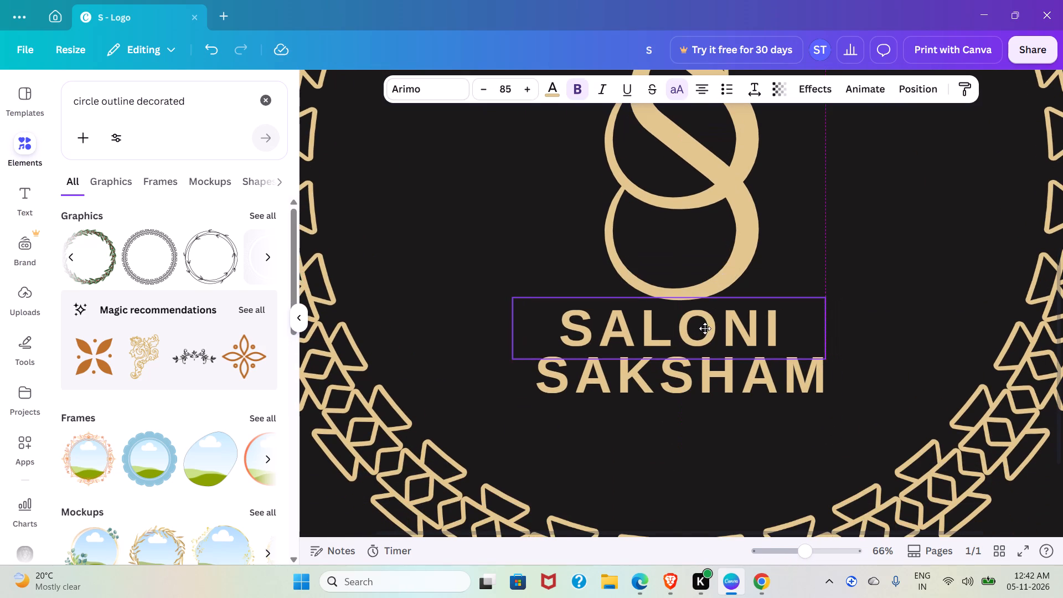
click(708, 384)
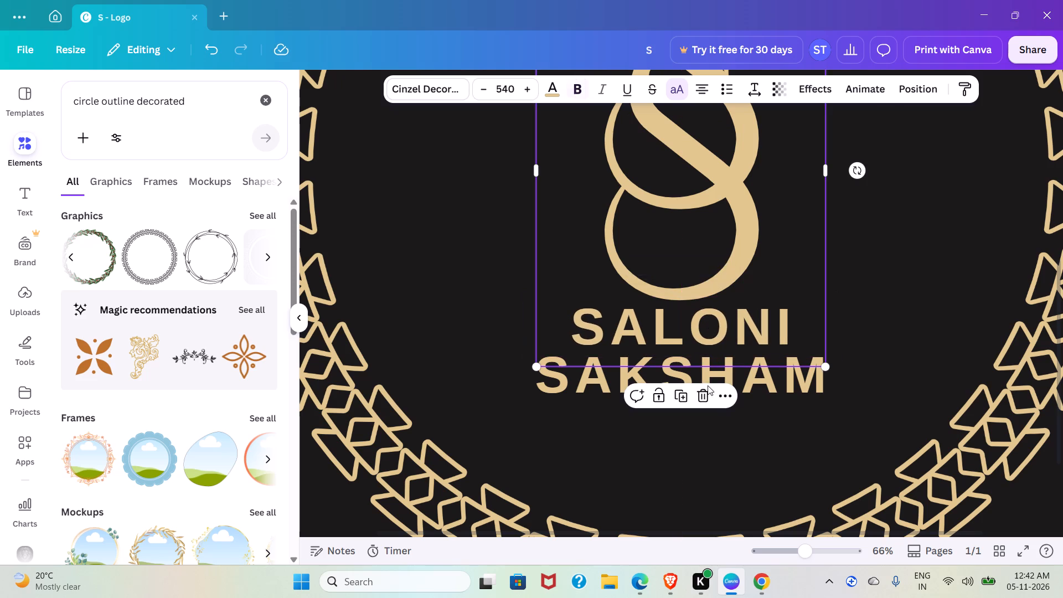
click(579, 379)
click(916, 396)
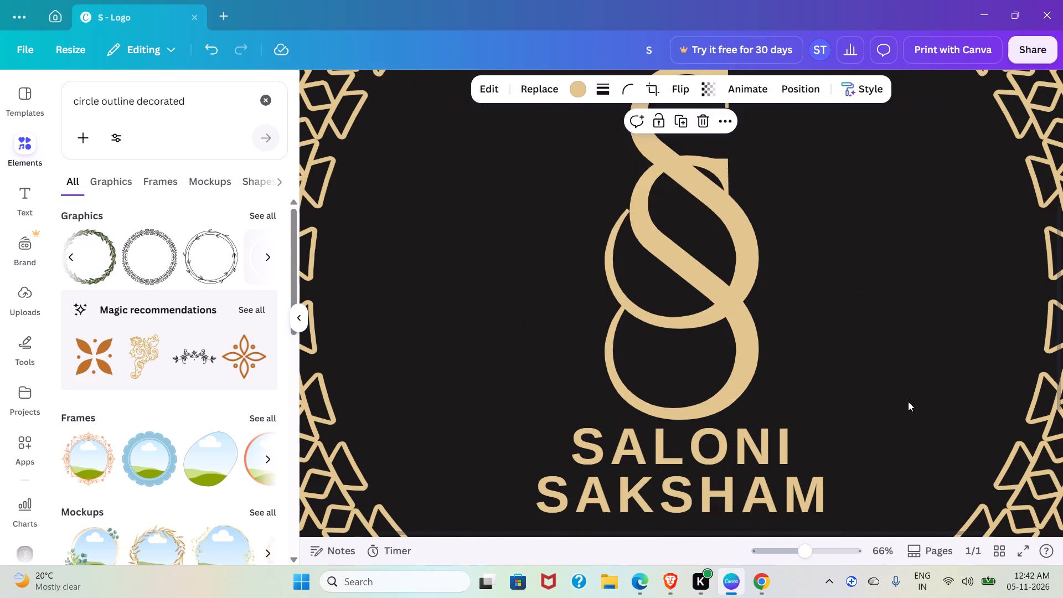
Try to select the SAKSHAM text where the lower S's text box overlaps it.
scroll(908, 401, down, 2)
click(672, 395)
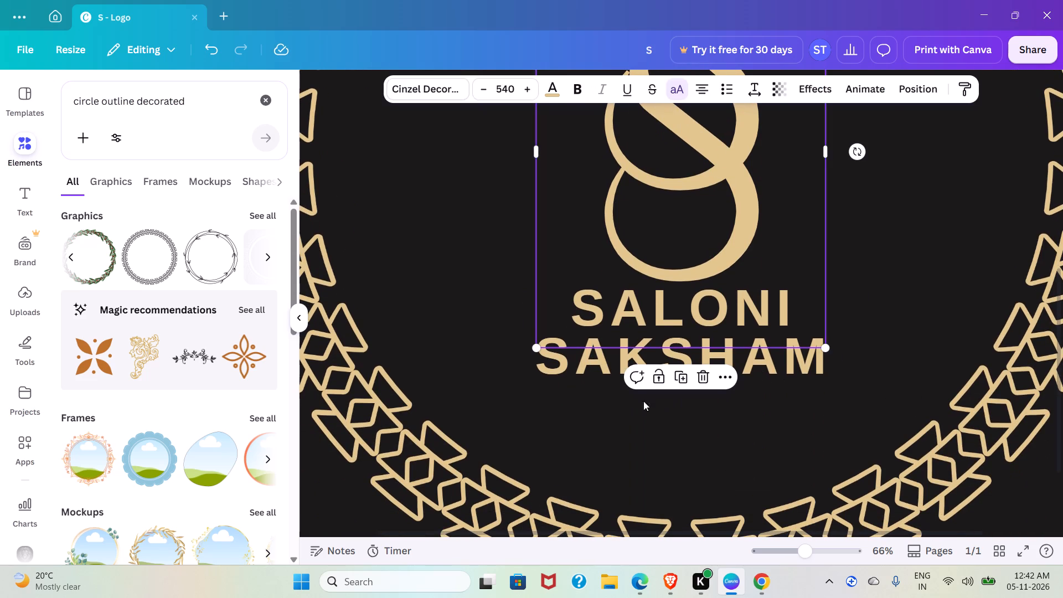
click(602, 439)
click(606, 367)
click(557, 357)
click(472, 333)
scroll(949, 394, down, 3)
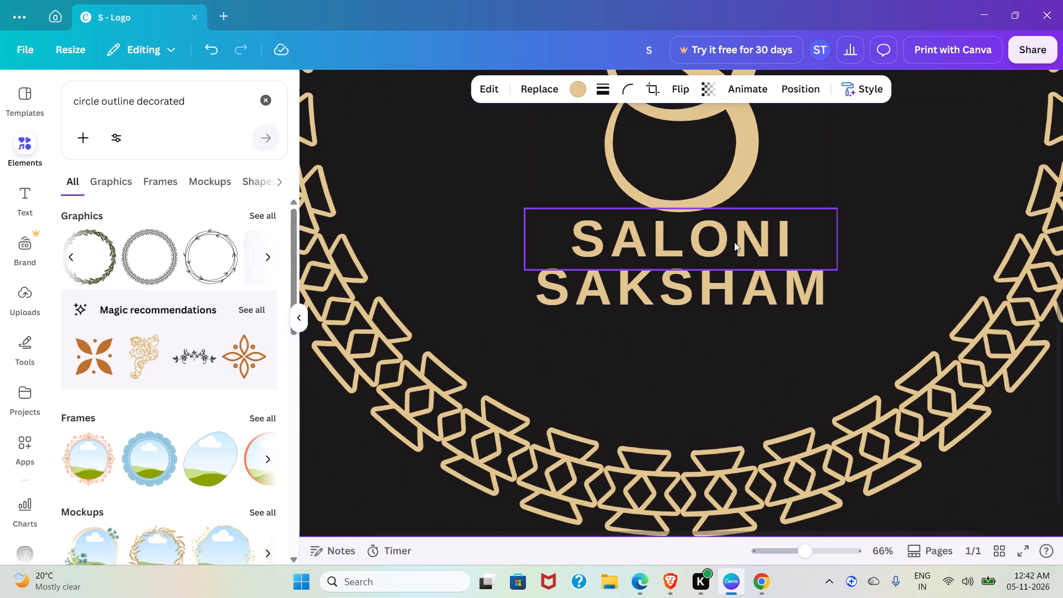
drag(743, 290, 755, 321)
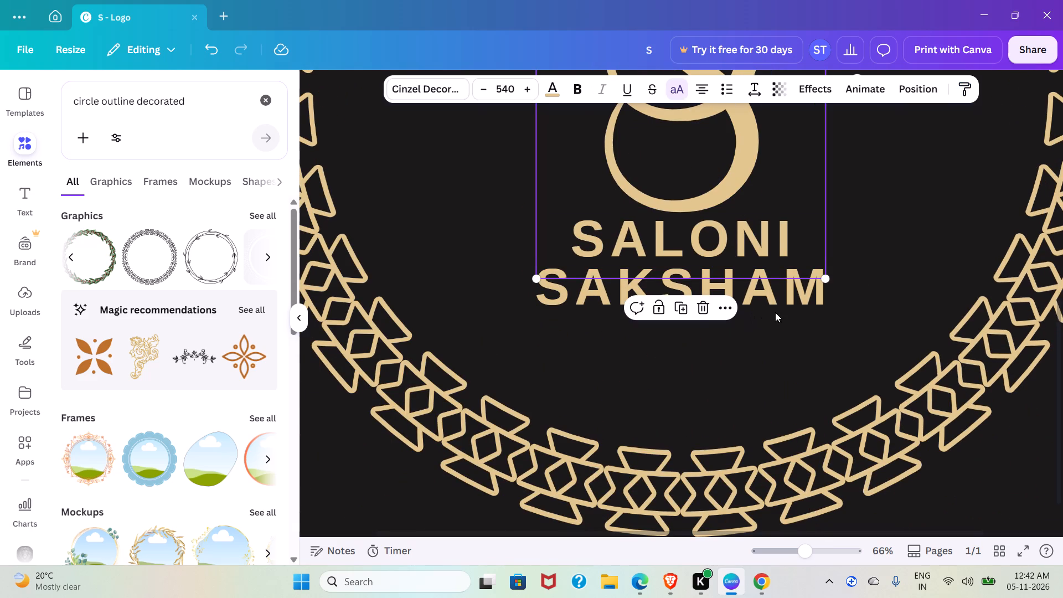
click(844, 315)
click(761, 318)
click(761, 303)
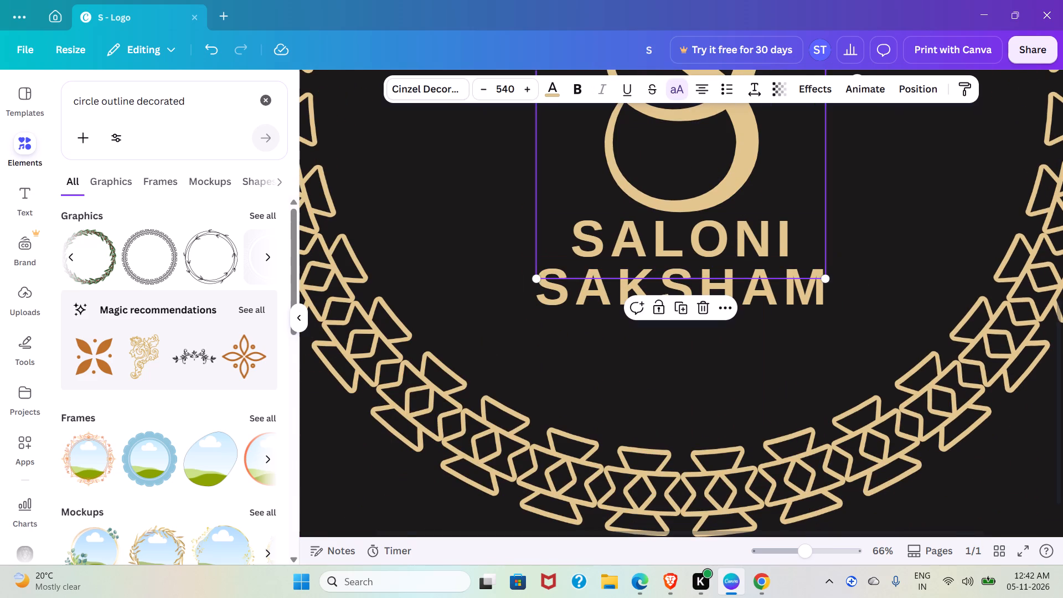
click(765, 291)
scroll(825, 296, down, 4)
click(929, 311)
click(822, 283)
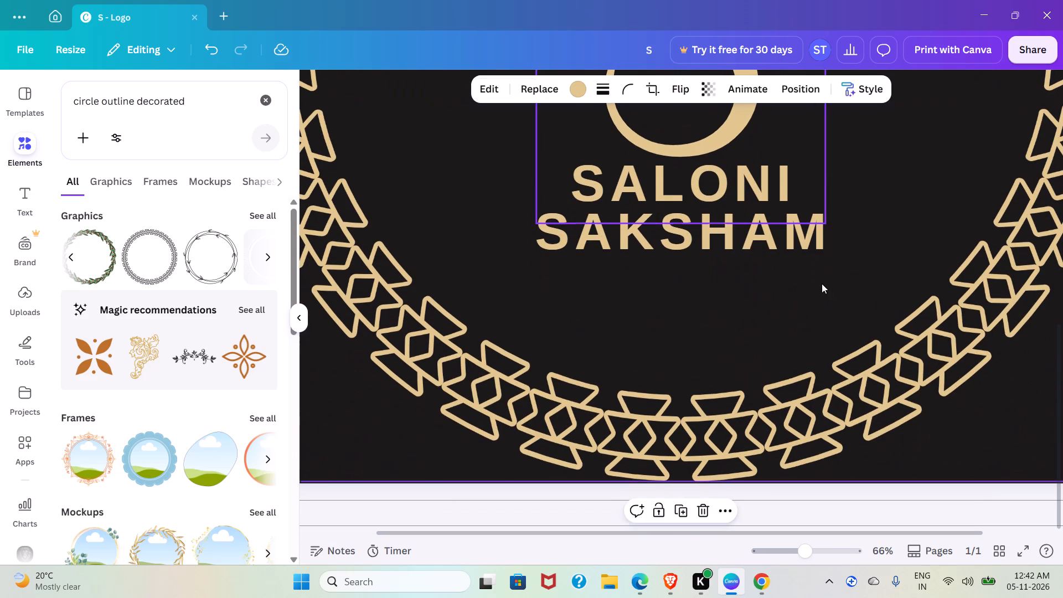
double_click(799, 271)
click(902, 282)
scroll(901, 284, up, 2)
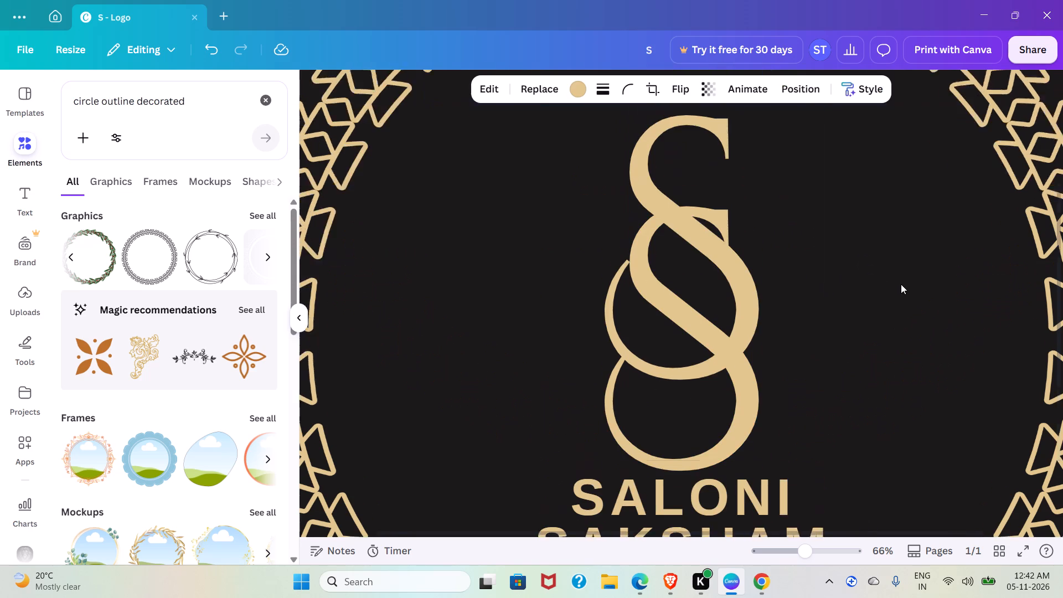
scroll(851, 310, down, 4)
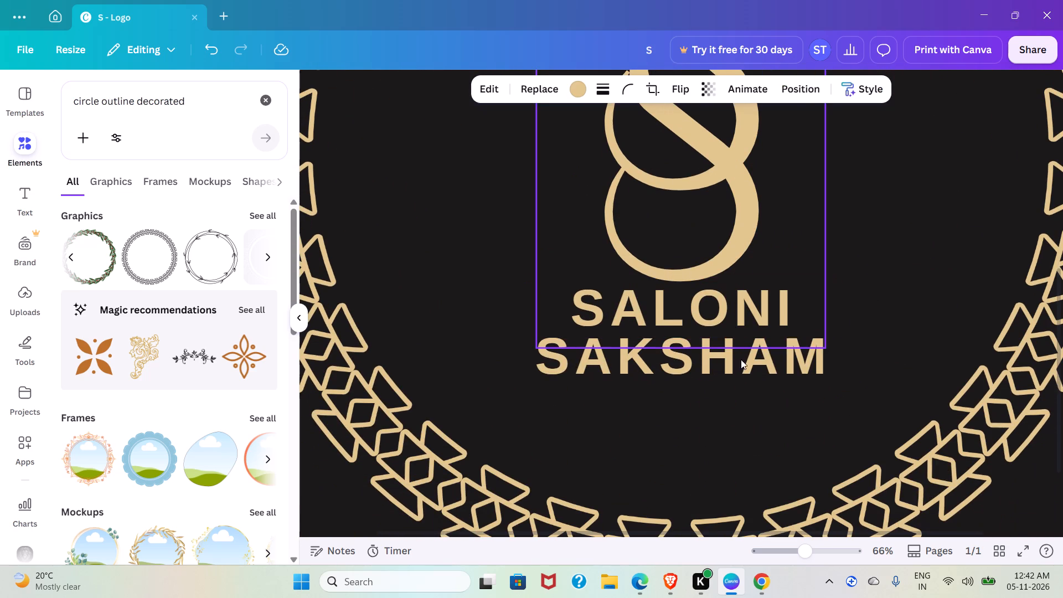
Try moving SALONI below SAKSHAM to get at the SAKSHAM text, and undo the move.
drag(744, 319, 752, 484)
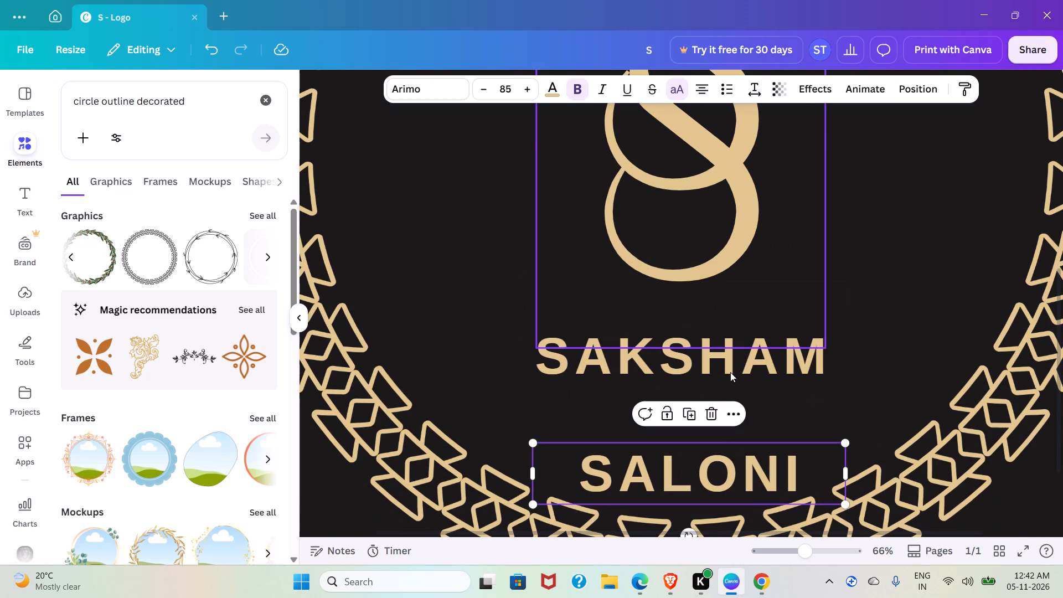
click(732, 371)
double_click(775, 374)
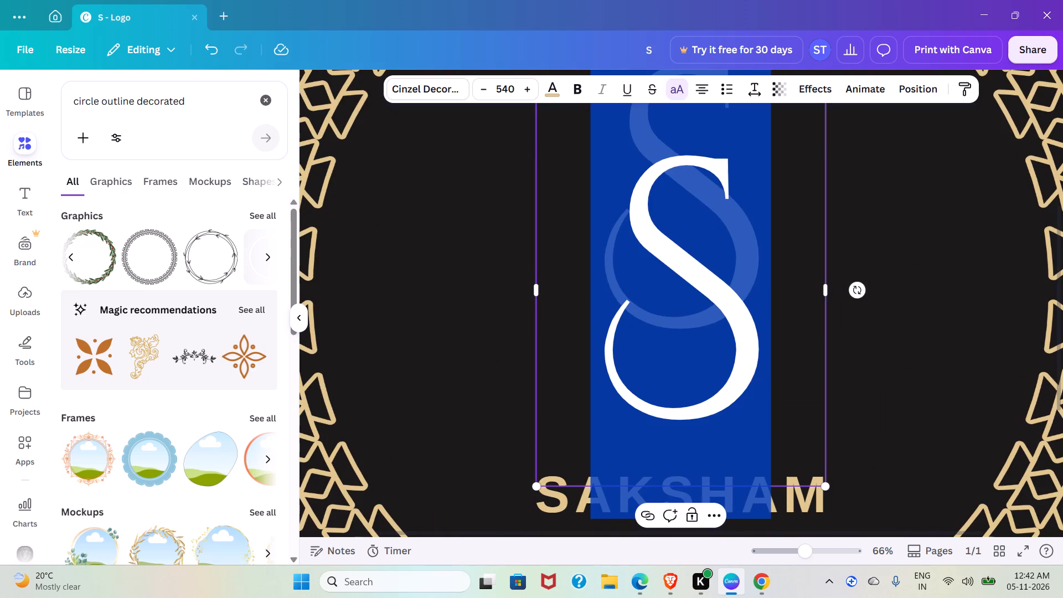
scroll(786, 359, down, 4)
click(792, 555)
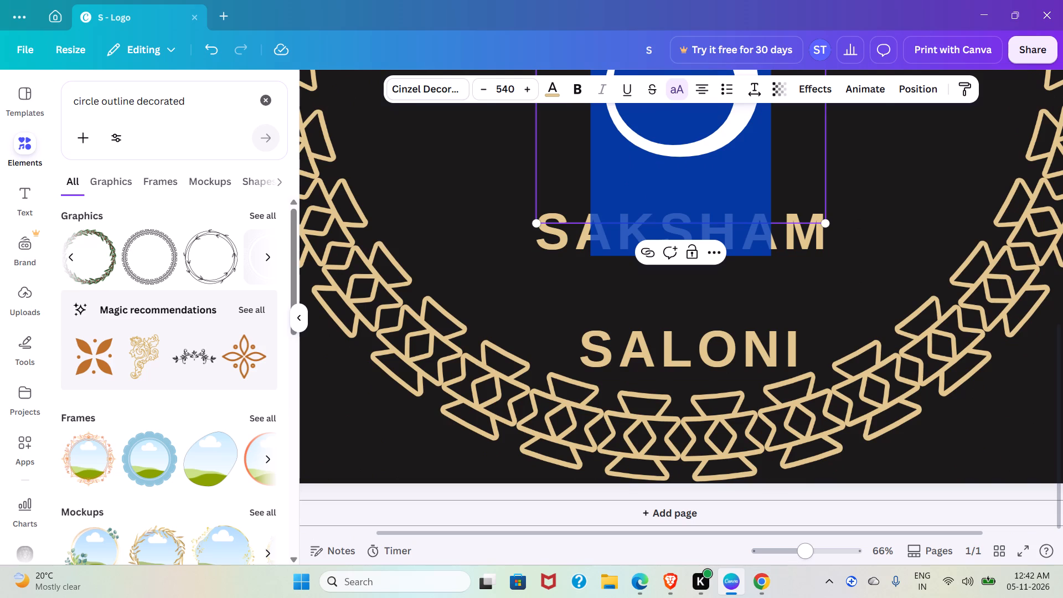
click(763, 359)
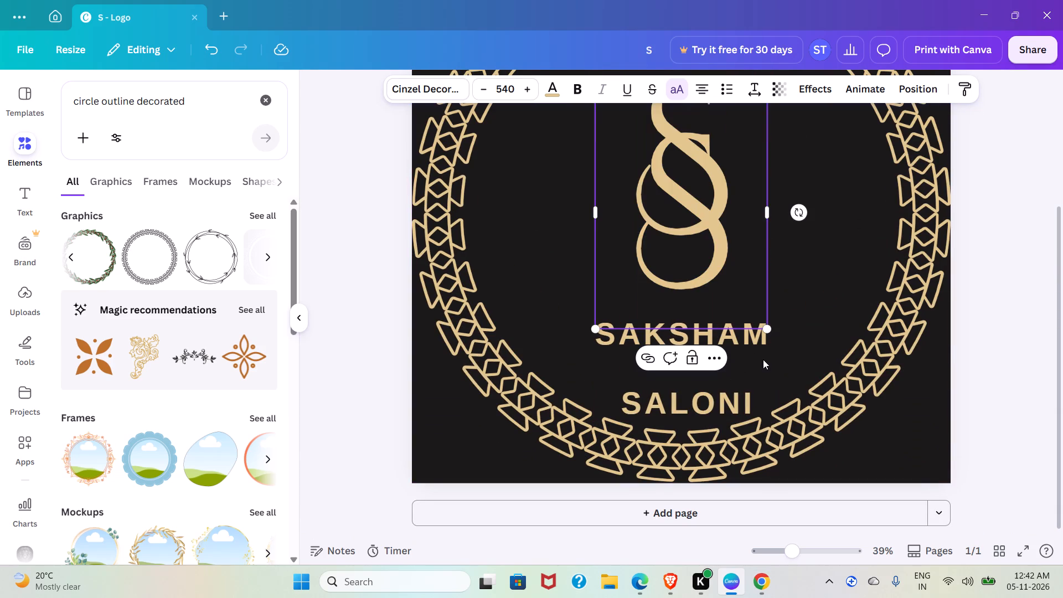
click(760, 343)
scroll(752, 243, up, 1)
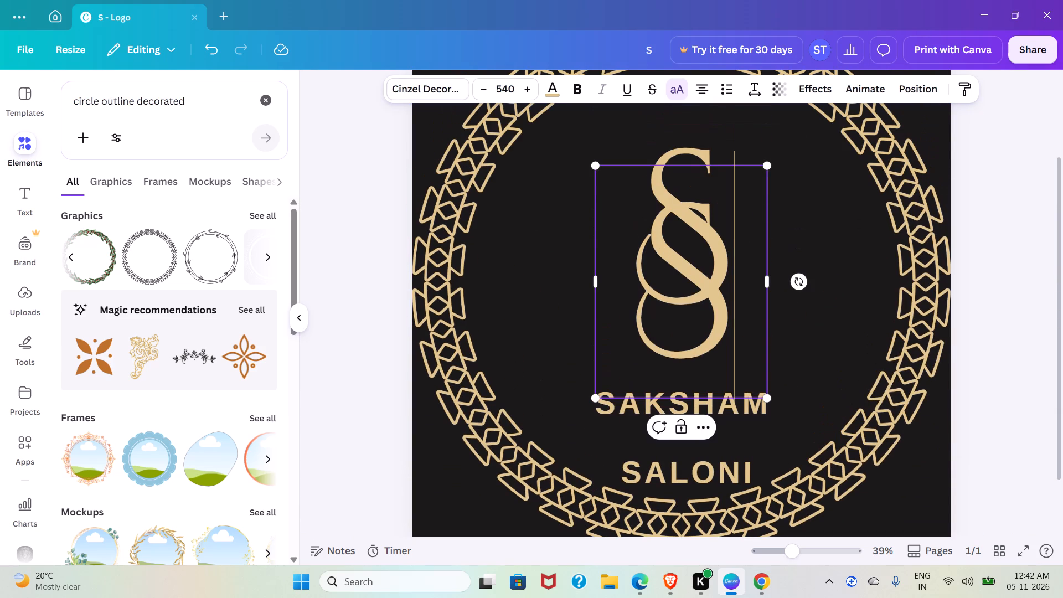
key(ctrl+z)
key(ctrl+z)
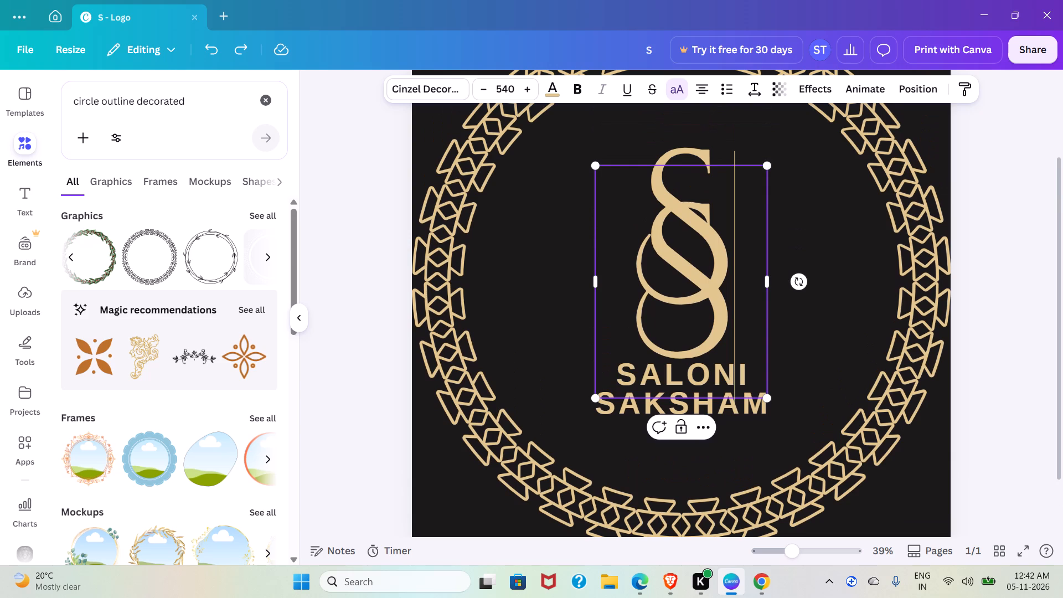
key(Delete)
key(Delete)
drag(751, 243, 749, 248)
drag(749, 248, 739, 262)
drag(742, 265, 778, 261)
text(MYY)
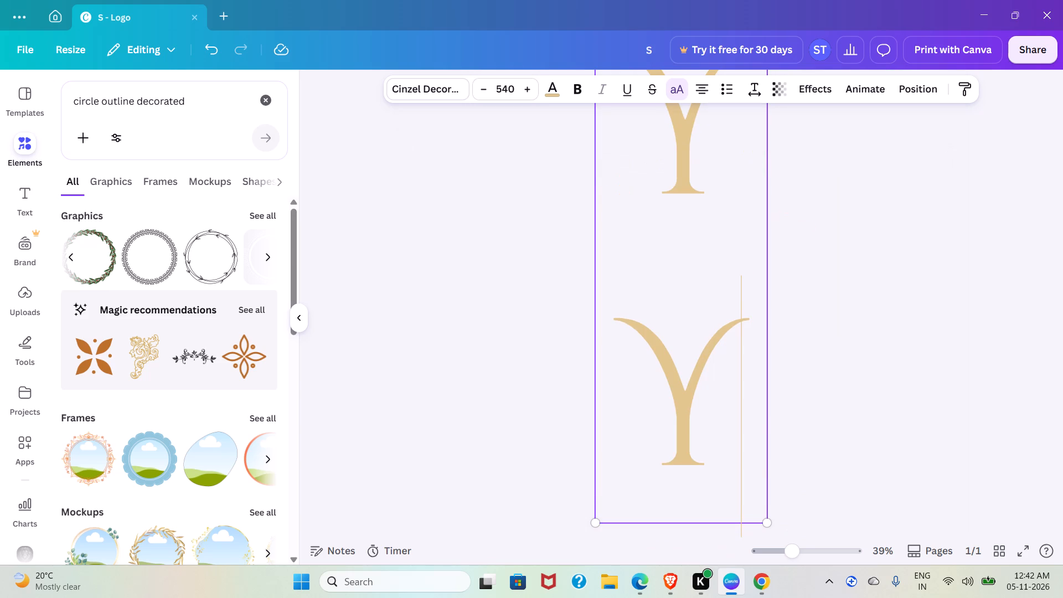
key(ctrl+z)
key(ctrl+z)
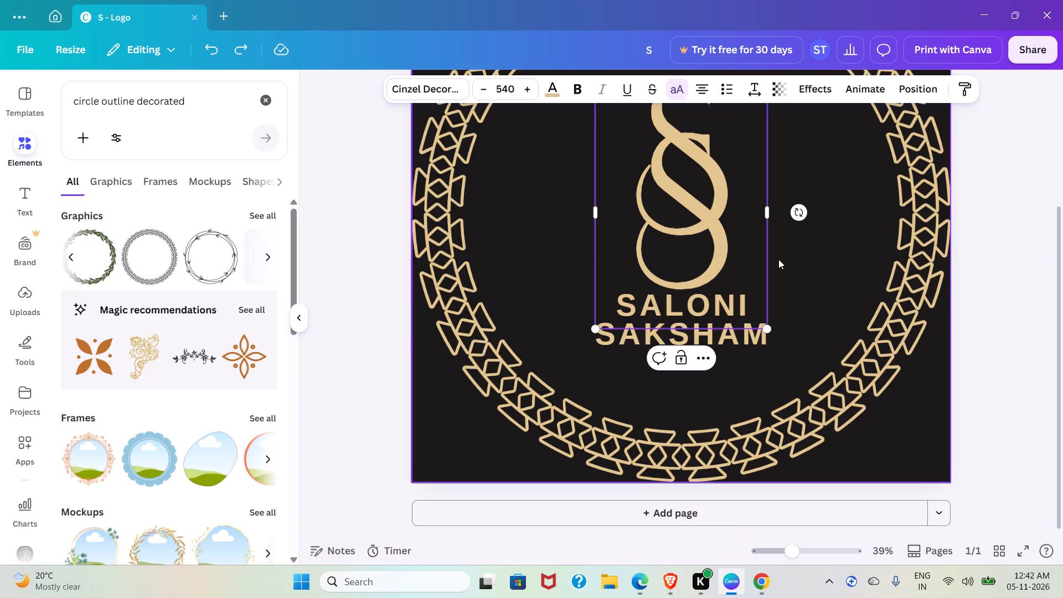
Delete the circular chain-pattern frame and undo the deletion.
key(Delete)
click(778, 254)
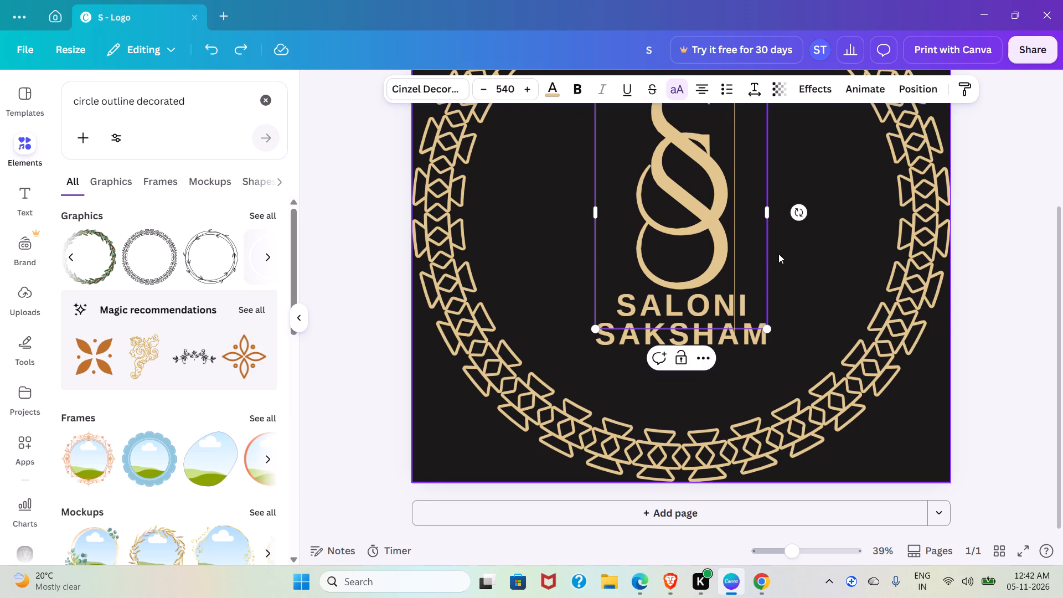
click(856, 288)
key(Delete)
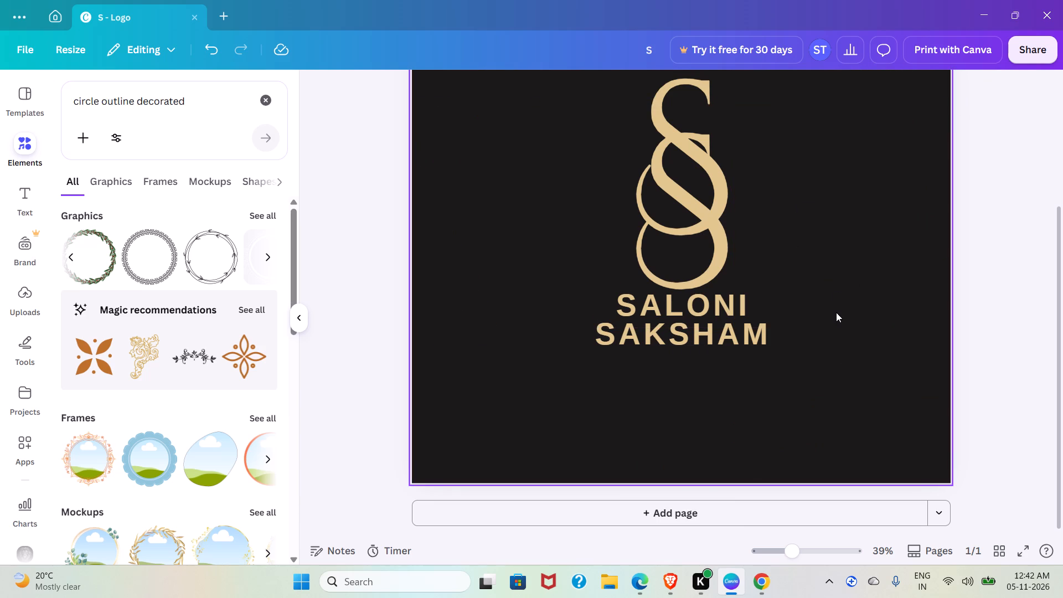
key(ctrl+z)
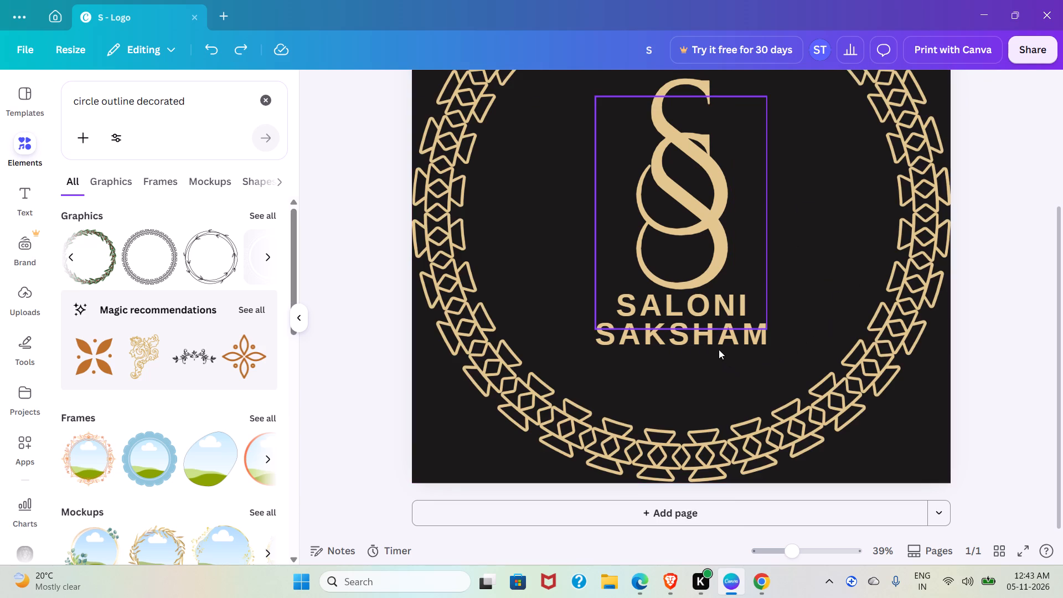
Move the lower S up beside the other S, clear of the names, and delete the SAKSHAM text.
click(728, 287)
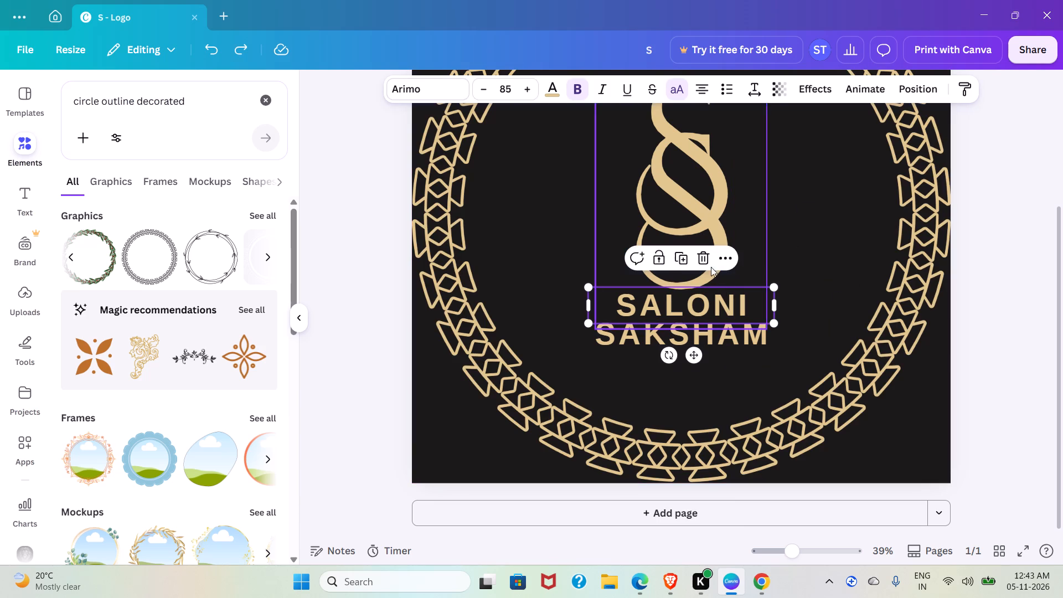
drag(714, 224, 794, 122)
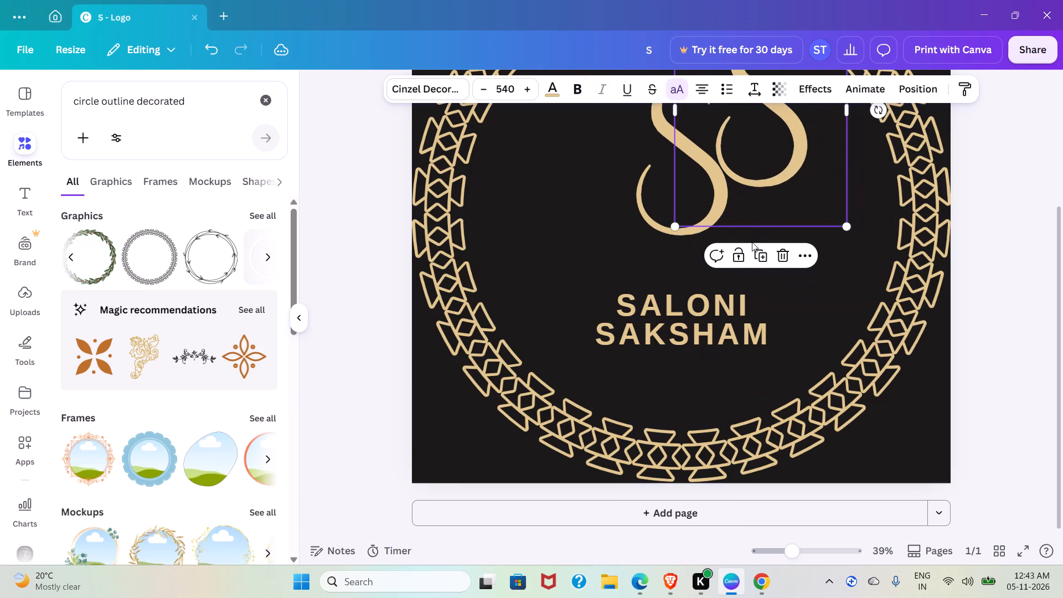
drag(709, 340, 708, 372)
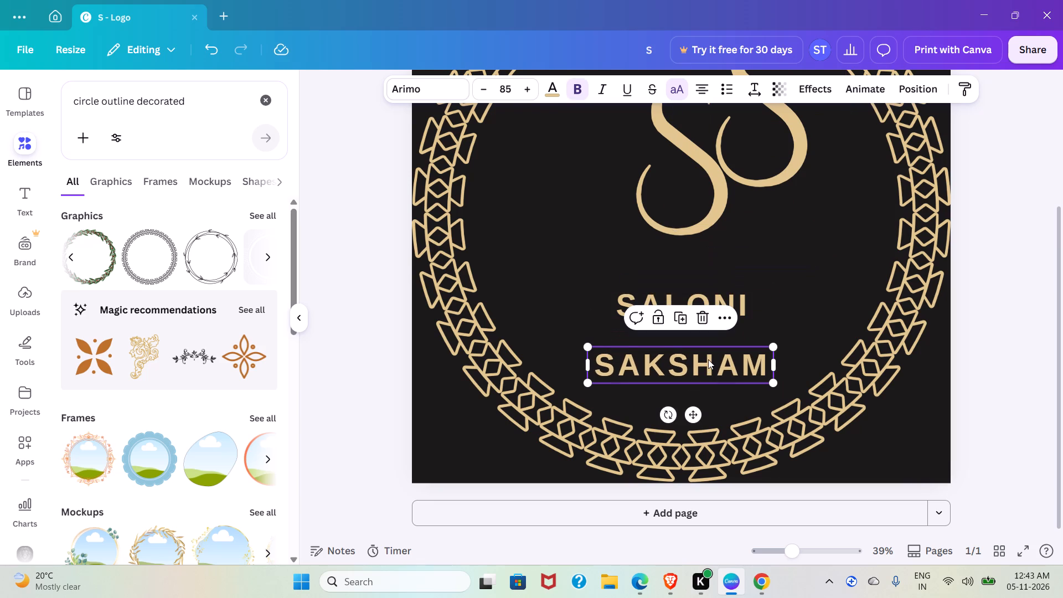
key(Delete)
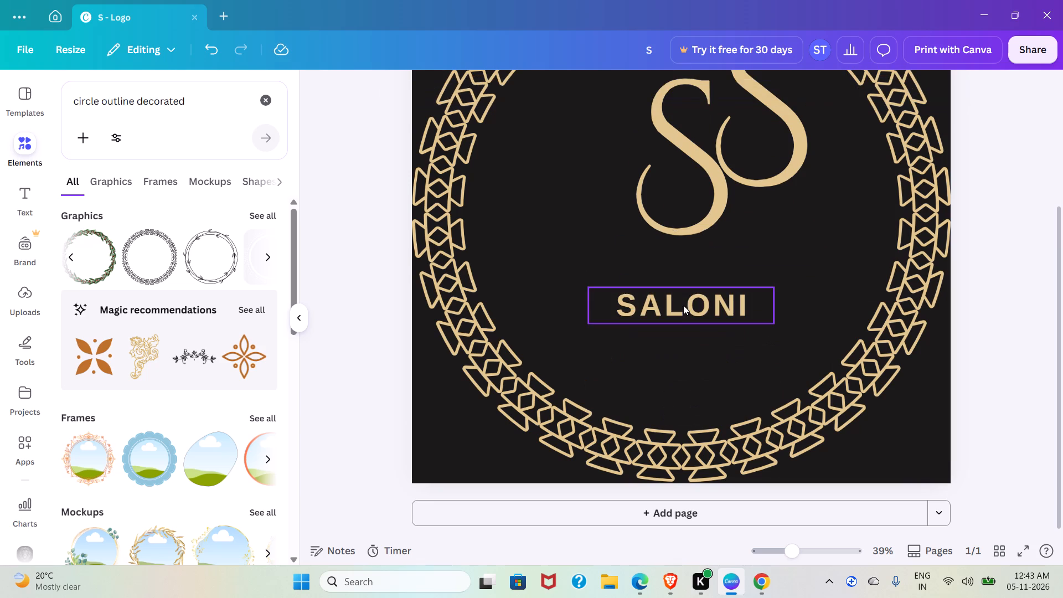
Duplicate the SALONI text and place the copy below the original, near the bottom of the frame.
click(690, 302)
key(ctrl+d)
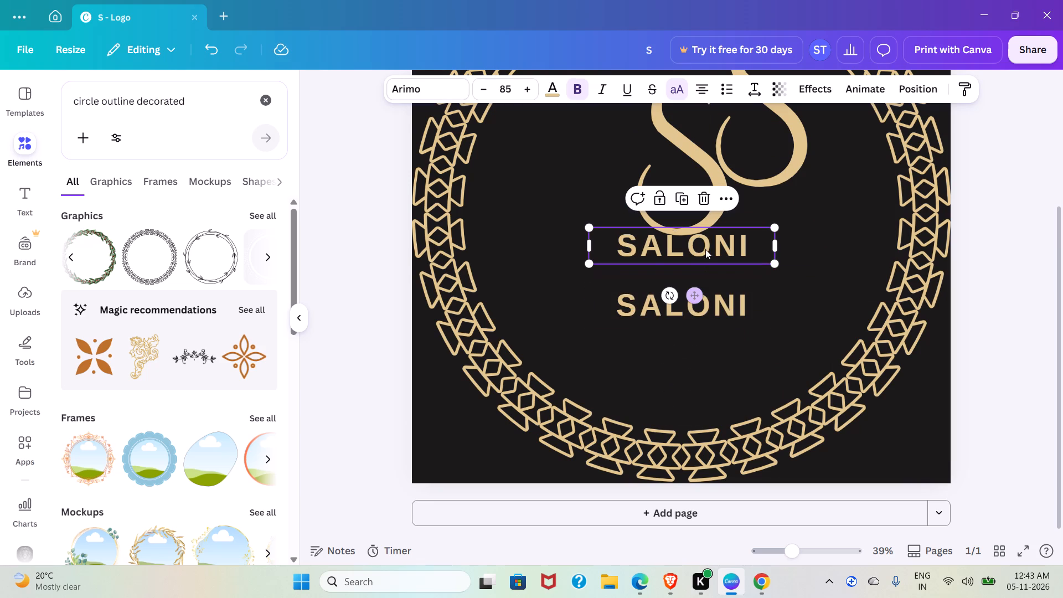
drag(706, 245, 713, 382)
Move the displaced S back down above SALONI so it interlocks with the other S.
drag(776, 137, 770, 158)
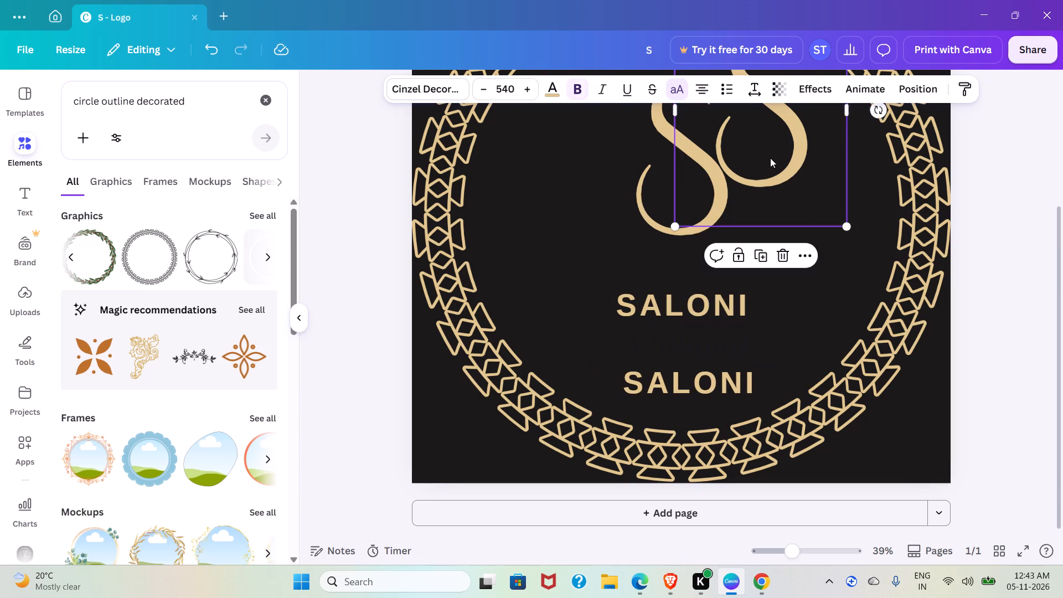
drag(770, 158, 690, 237)
Nudge the upper S slightly up and to the left to refine how it interlocks with the lower S.
scroll(689, 236, up, 2)
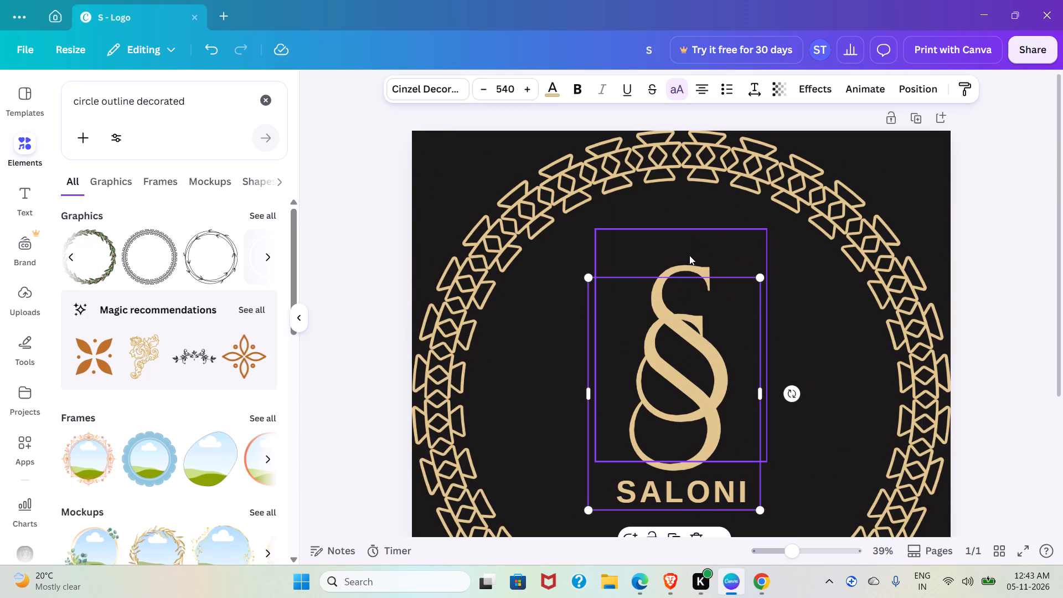
click(691, 248)
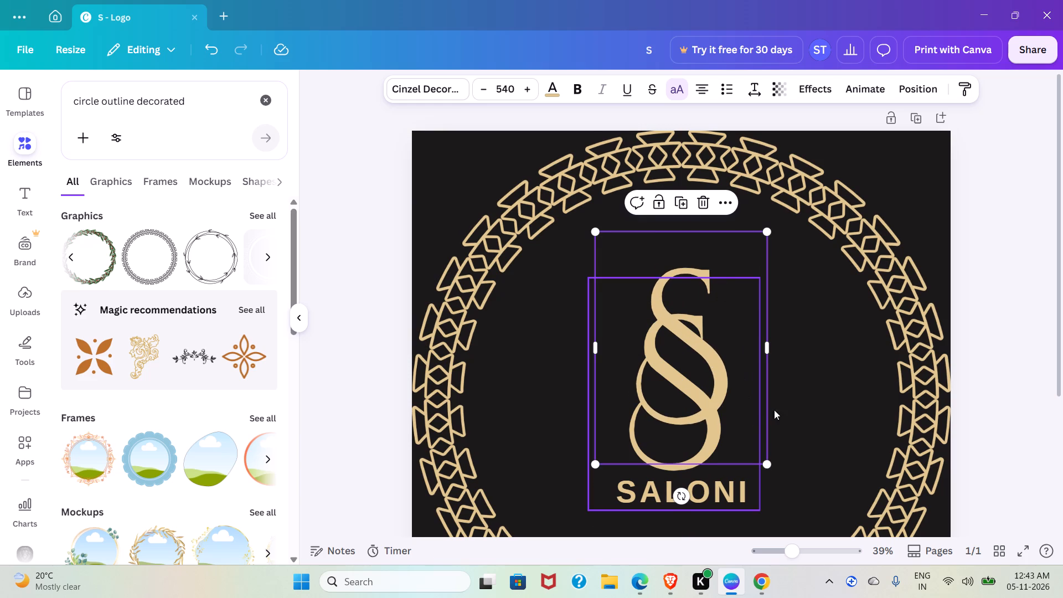
drag(795, 553, 803, 552)
scroll(800, 471, down, 1)
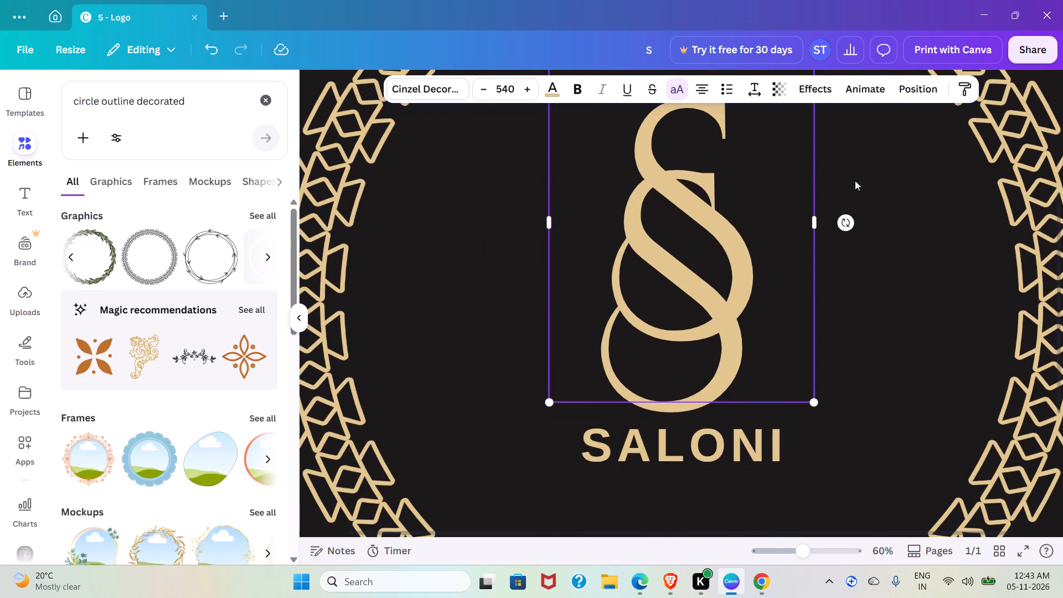
click(899, 246)
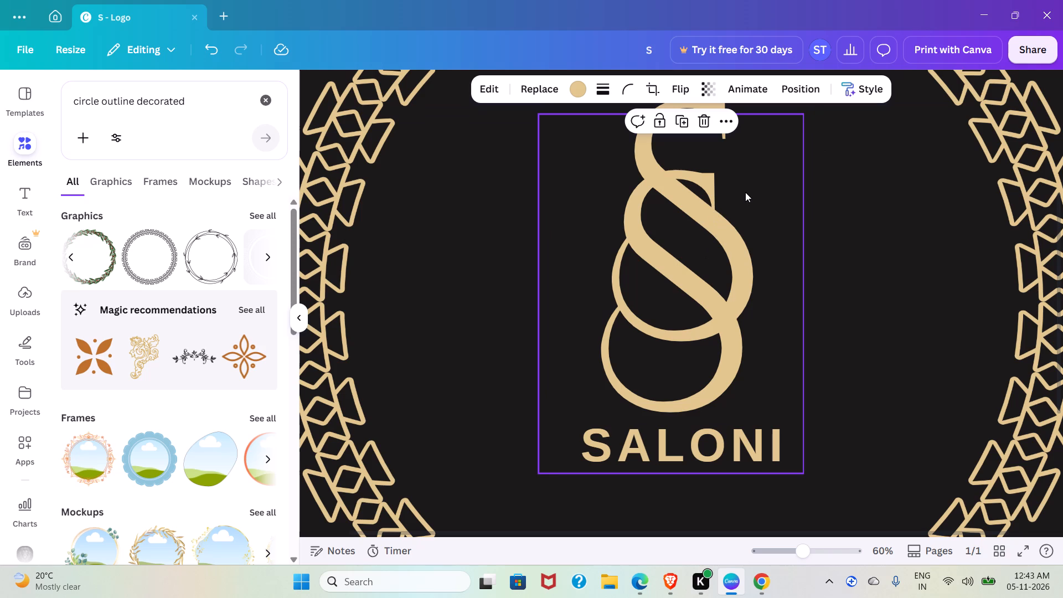
scroll(773, 153, up, 1)
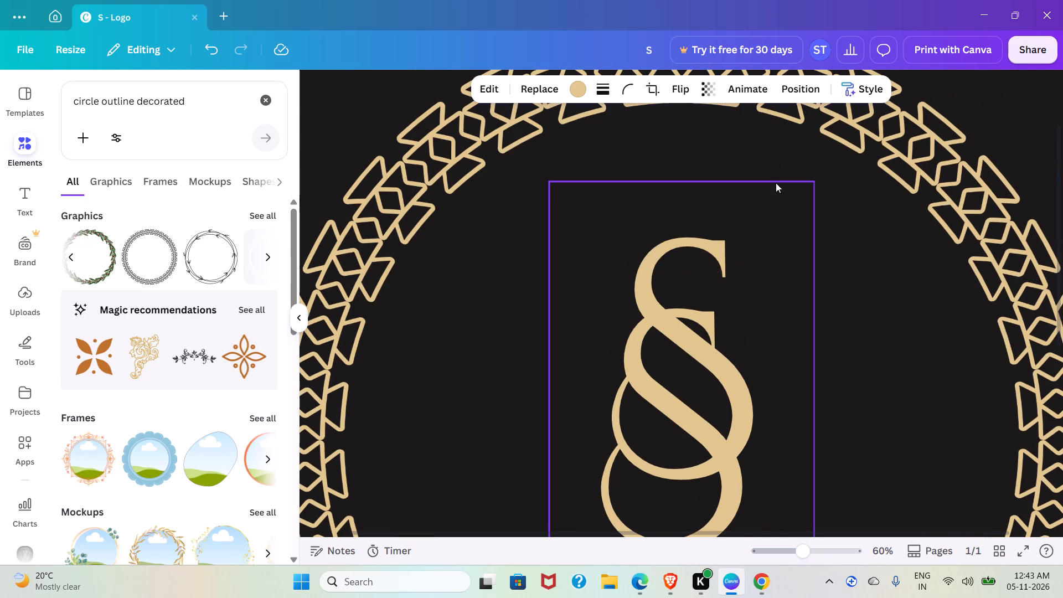
scroll(775, 187, down, 1)
scroll(775, 187, up, 1)
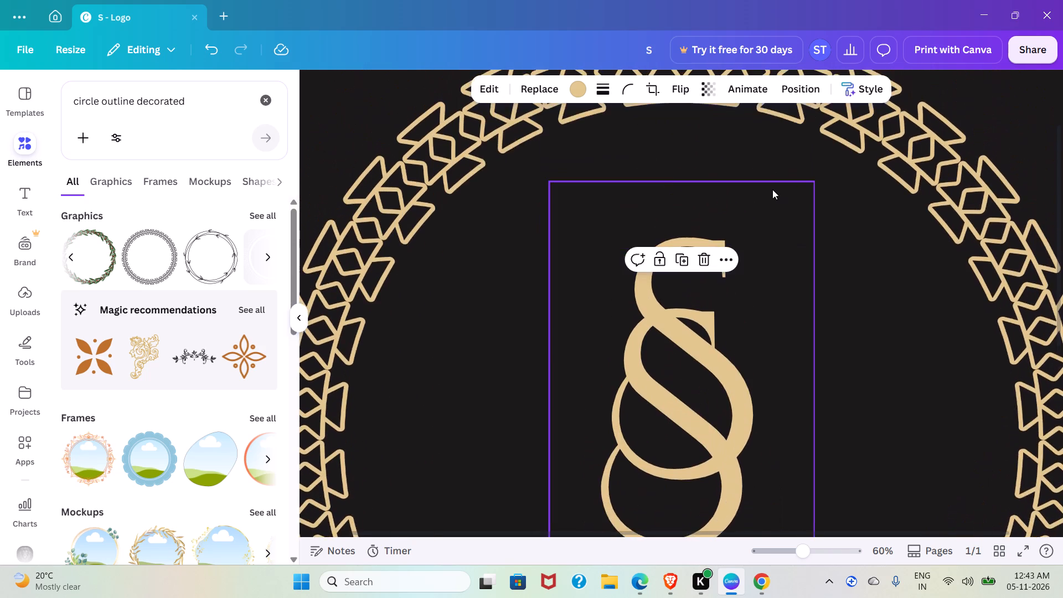
scroll(772, 189, down, 1)
scroll(772, 189, up, 1)
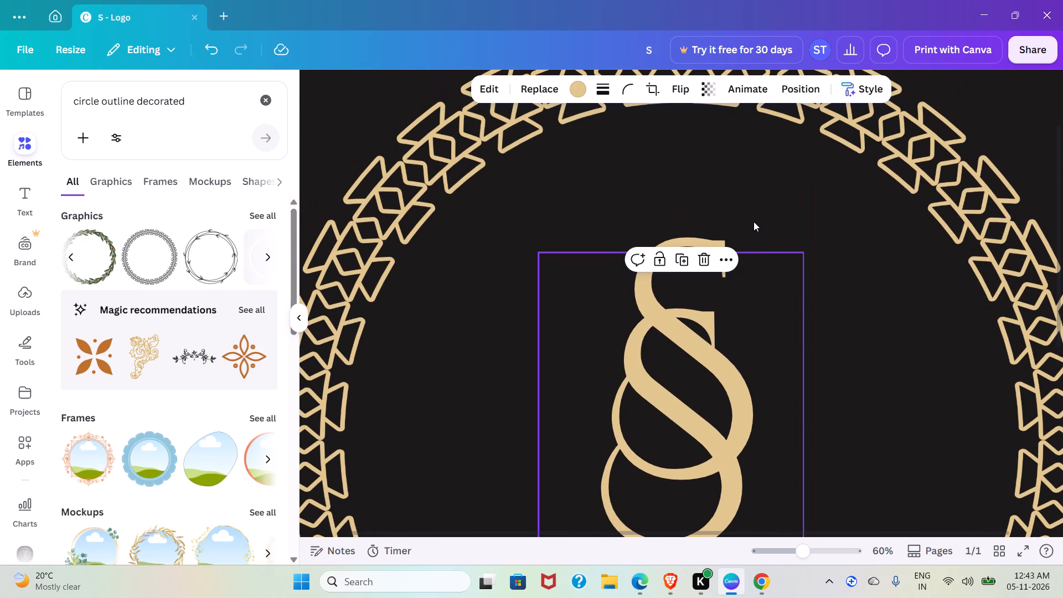
click(756, 216)
drag(726, 204, 723, 203)
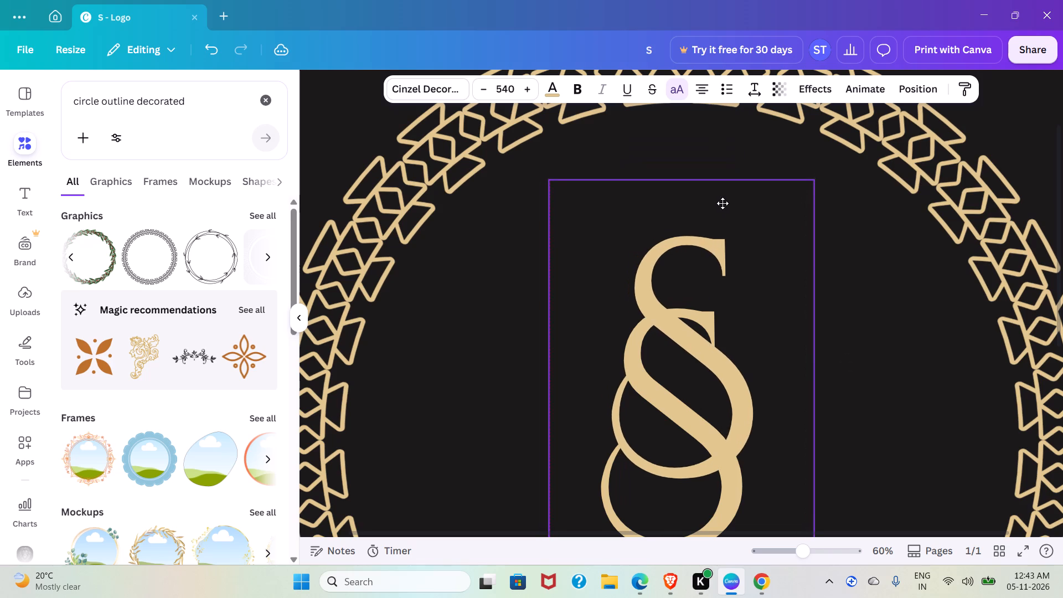
drag(723, 203, 722, 202)
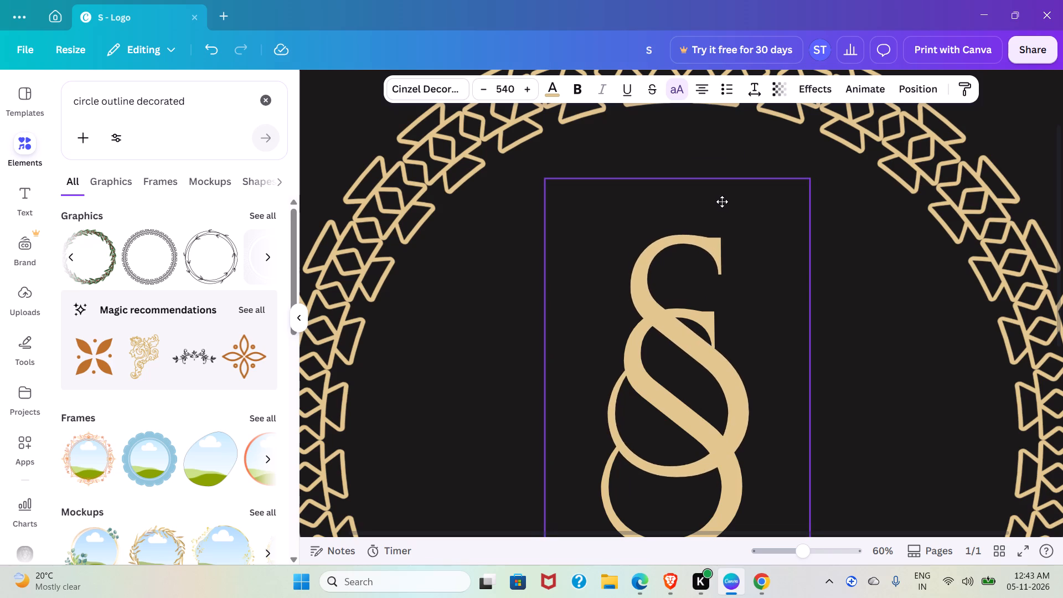
drag(722, 202, 730, 202)
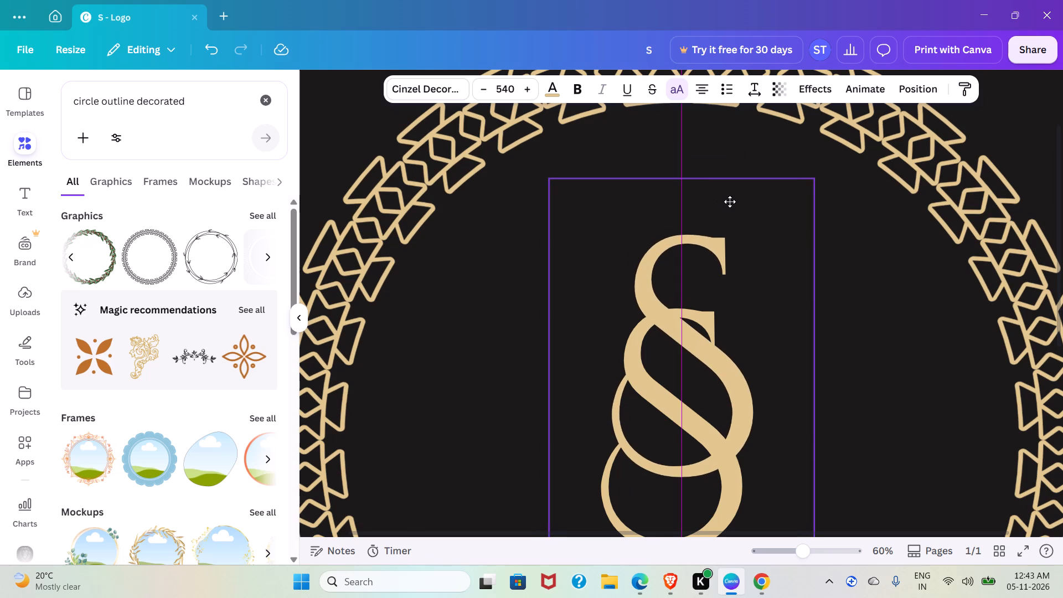
drag(730, 202, 718, 199)
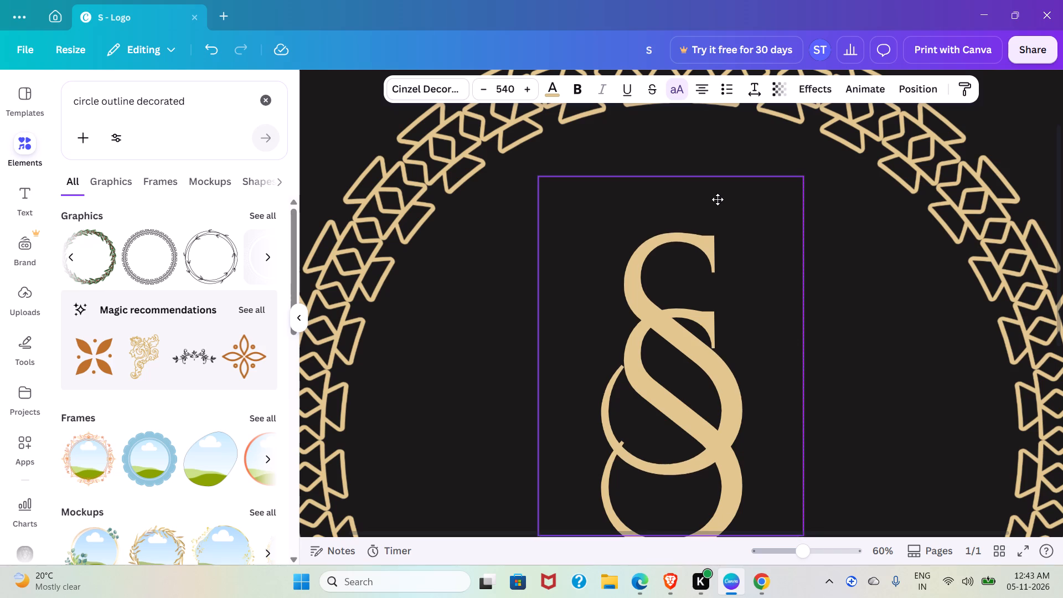
drag(718, 199, 720, 197)
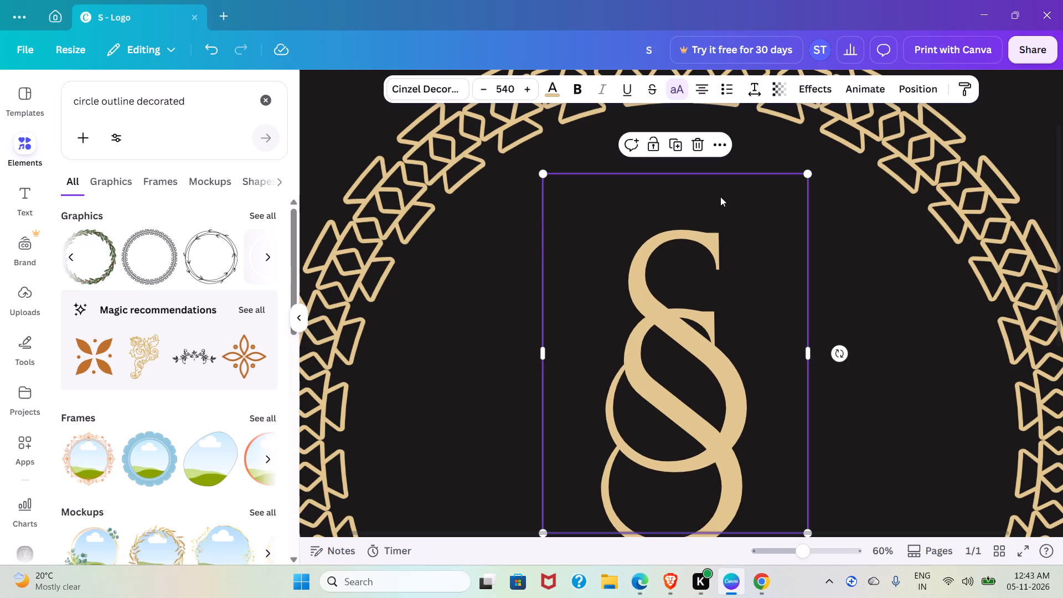
scroll(720, 197, down, 2)
scroll(720, 197, up, 1)
scroll(720, 197, down, 1)
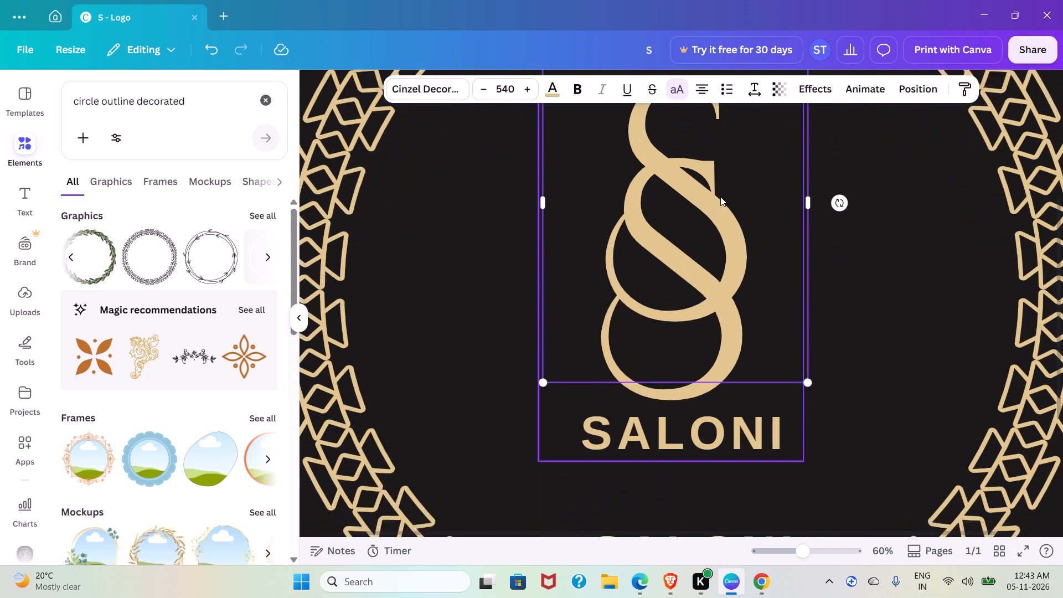
click(856, 455)
Move the upper SALONI text slightly up and left, centring it just beneath the interlocked S letters.
drag(690, 371, 685, 365)
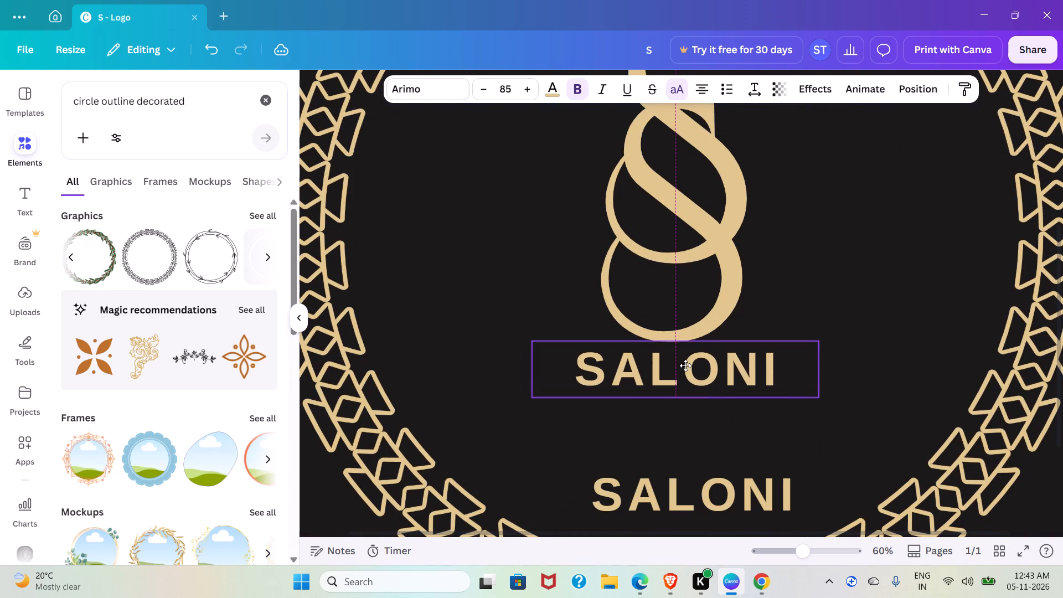
drag(685, 365, 685, 366)
Replace the text of the lower SALONI copy with SAKSHAM.
click(692, 499)
double_click(693, 498)
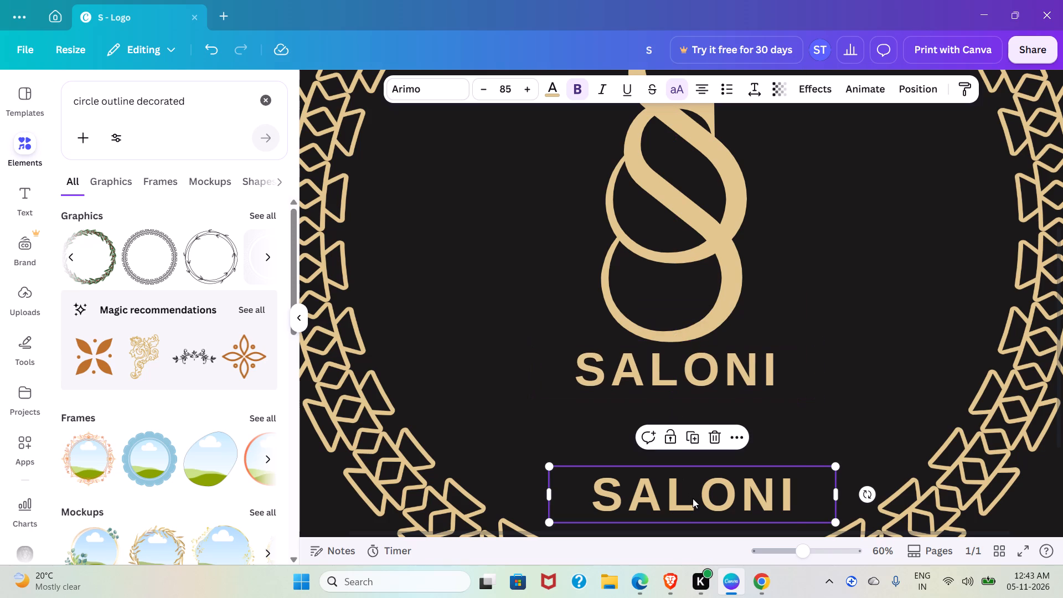
text(SAKSHAM)
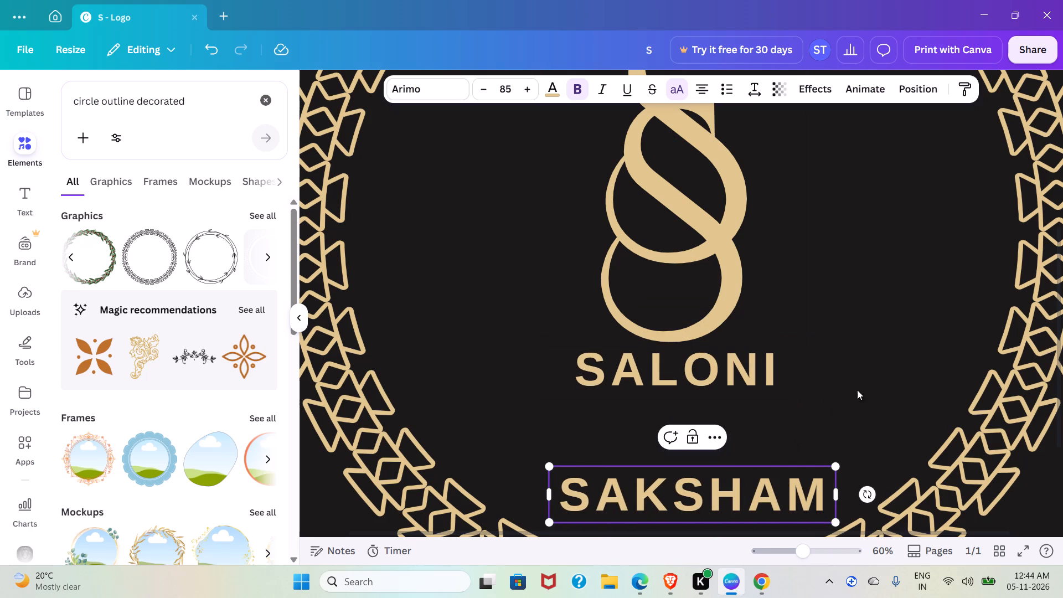
click(903, 372)
Move the SAKSHAM text up directly beneath SALONI, closely spaced and centred on the same vertical axis.
drag(695, 492, 675, 422)
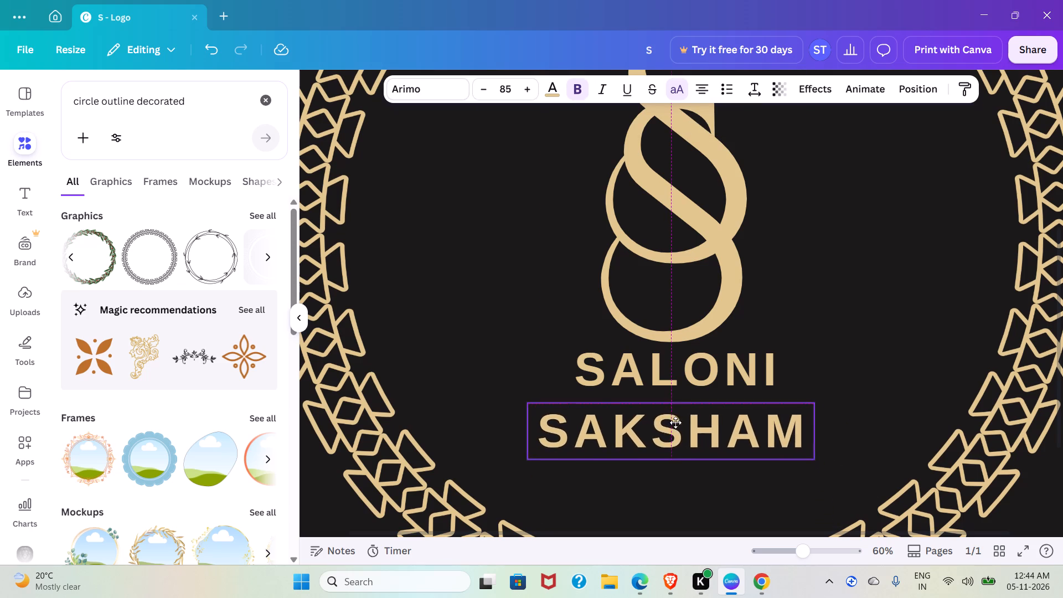
drag(675, 422, 674, 413)
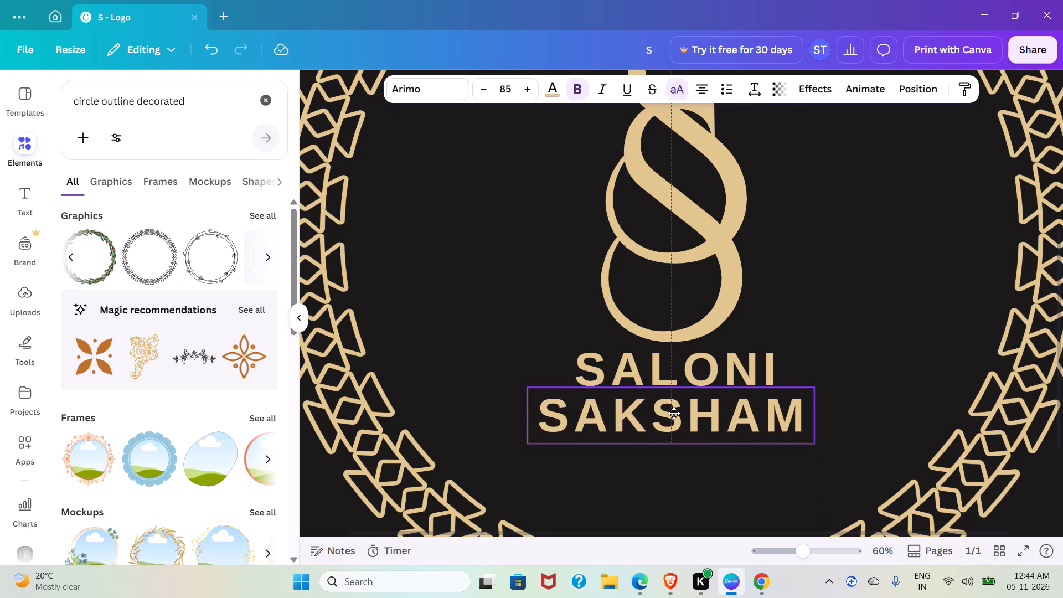
drag(674, 413, 677, 411)
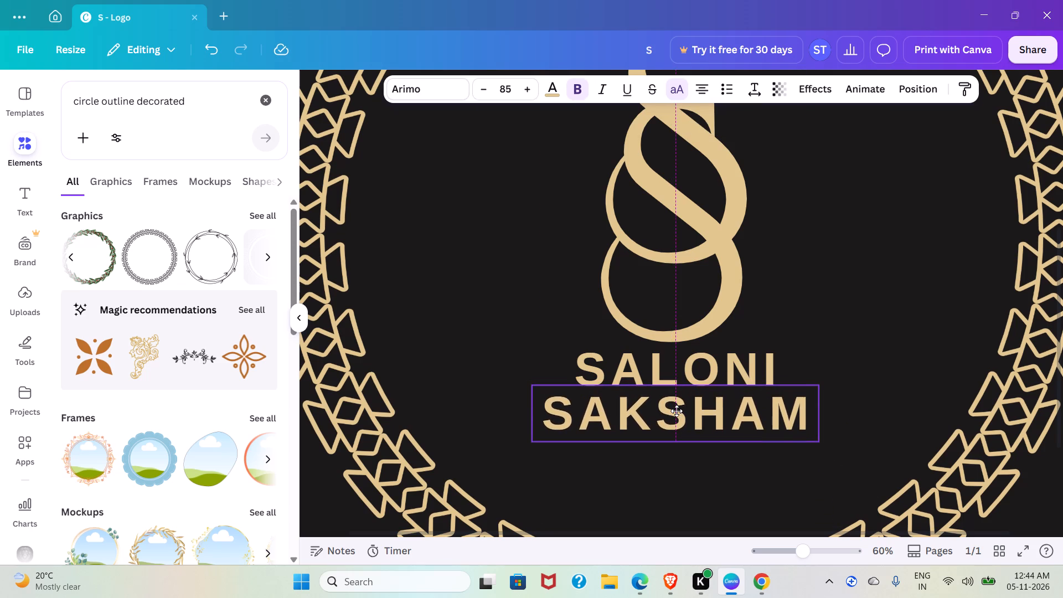
drag(677, 411, 675, 410)
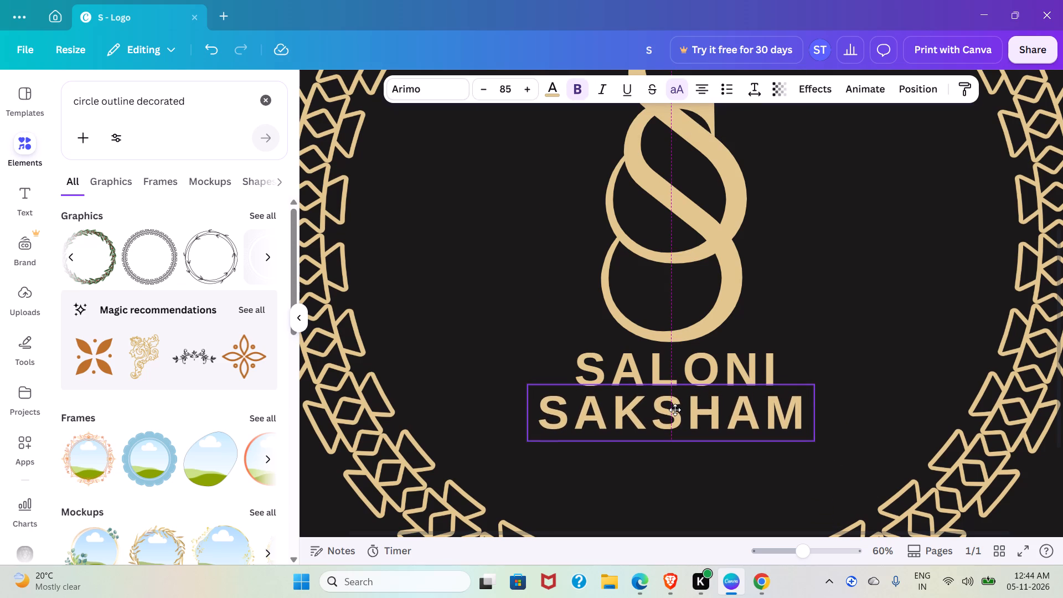
drag(675, 410, 677, 407)
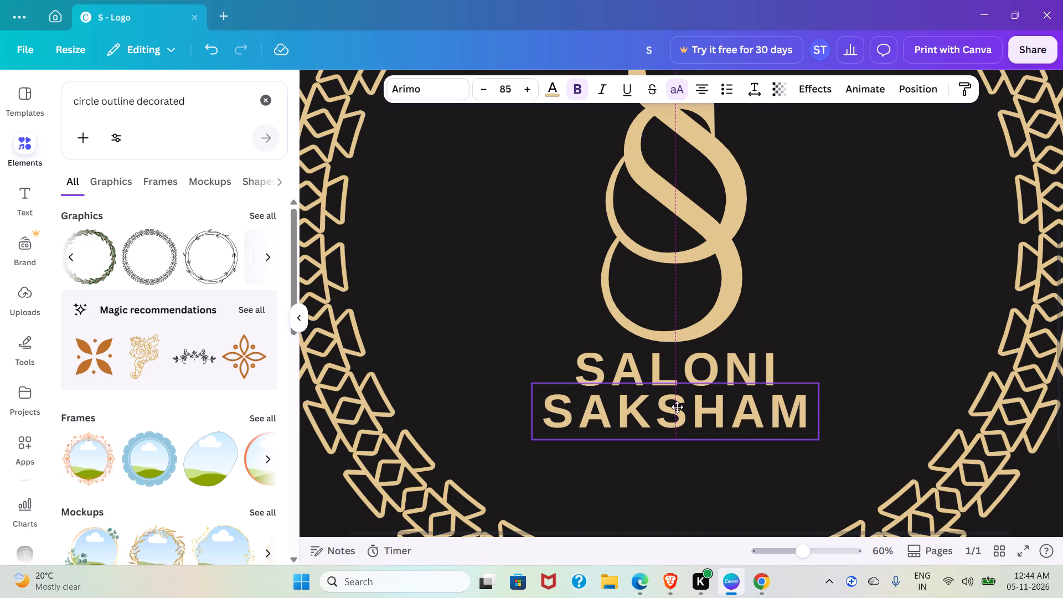
drag(677, 407, 677, 410)
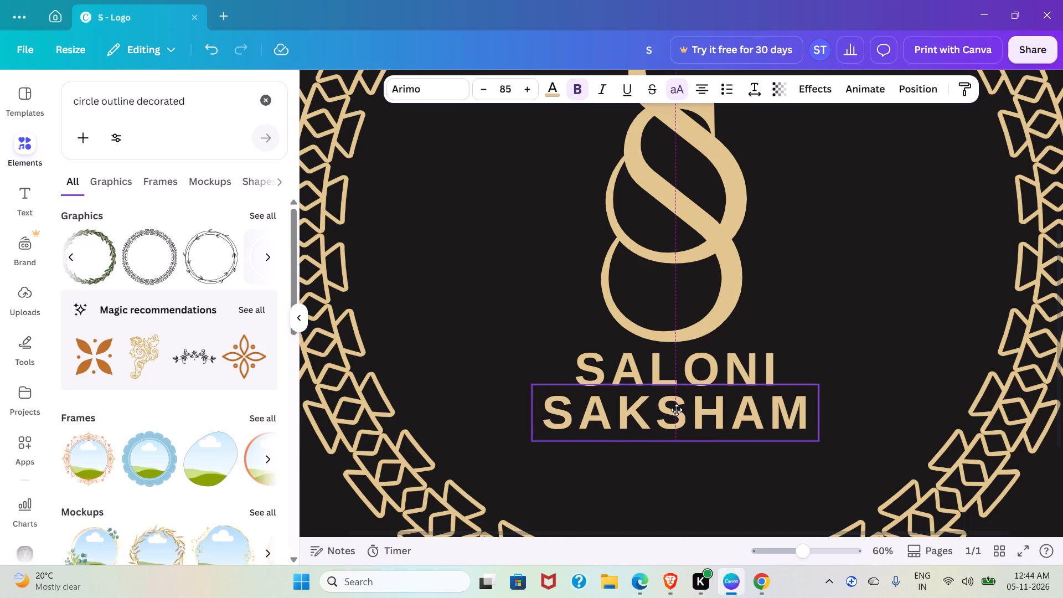
drag(677, 410, 677, 407)
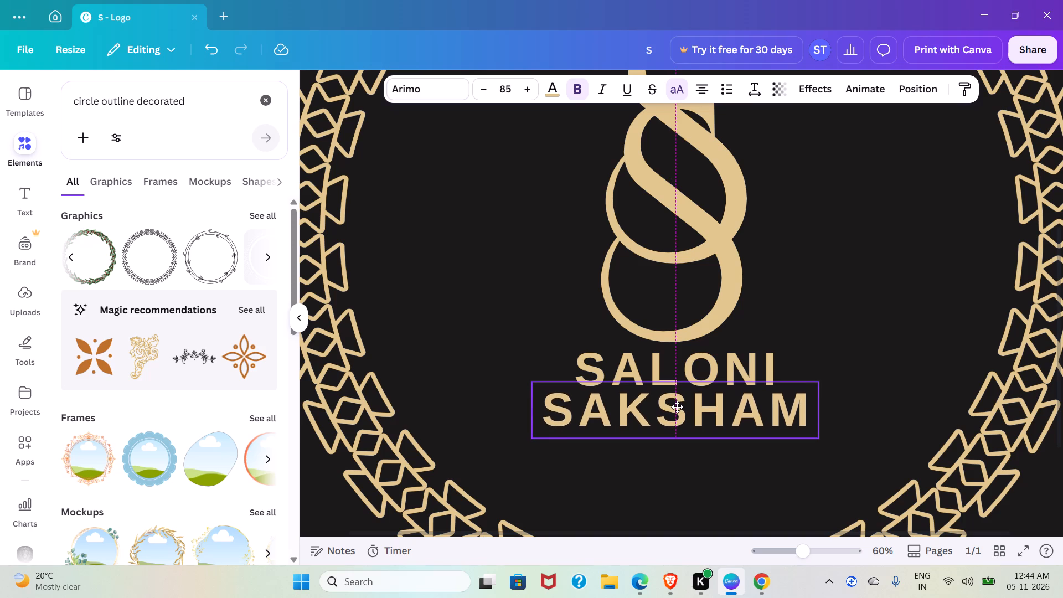
drag(677, 407, 677, 406)
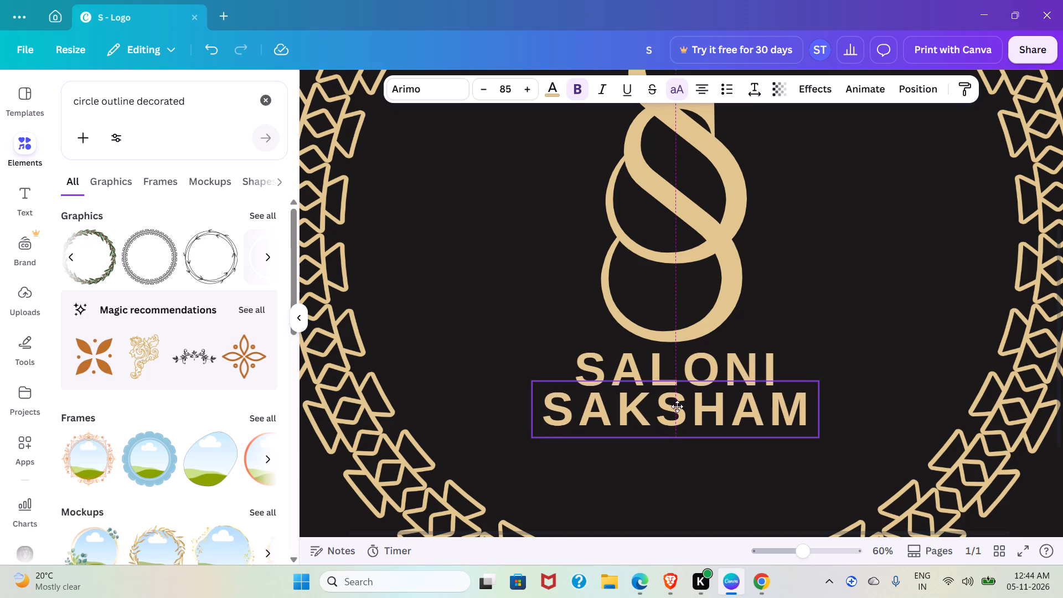
drag(677, 406, 678, 408)
click(845, 302)
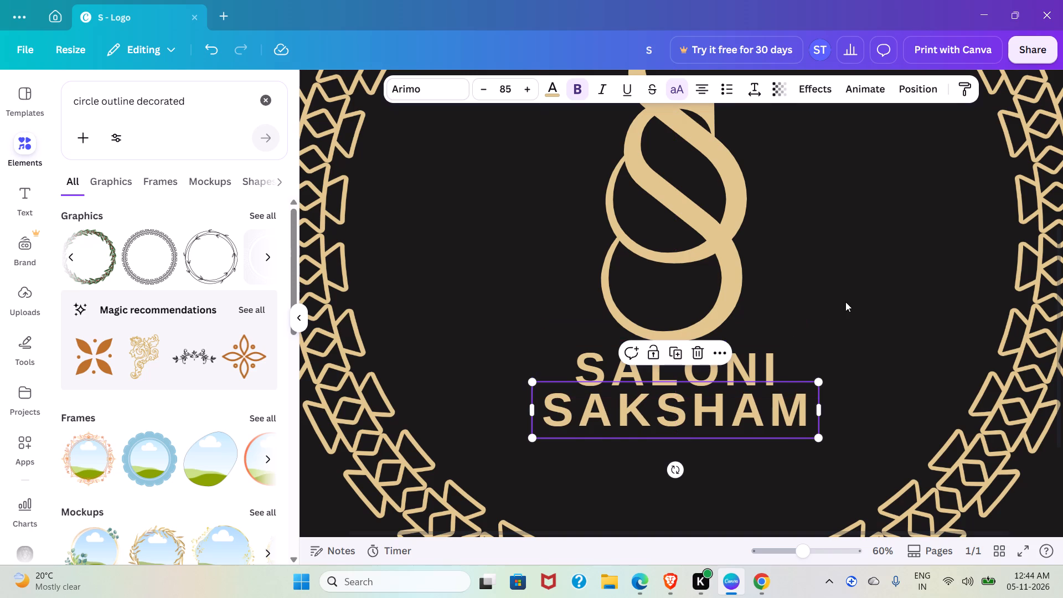
Fit the whole logo page in view with nothing selected and start a screen capture of it.
click(782, 544)
click(1041, 204)
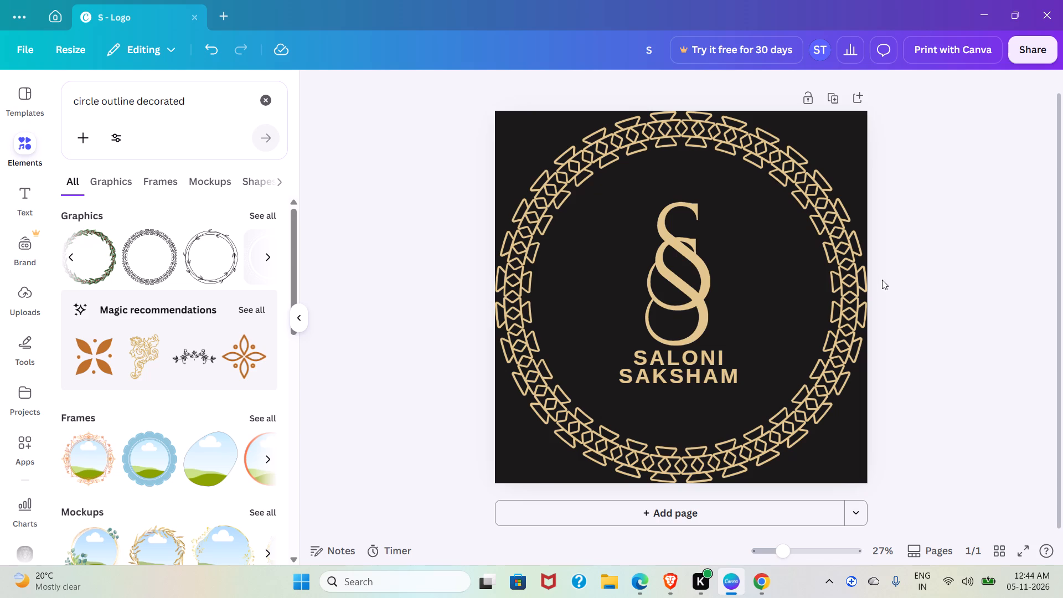
key(Print)
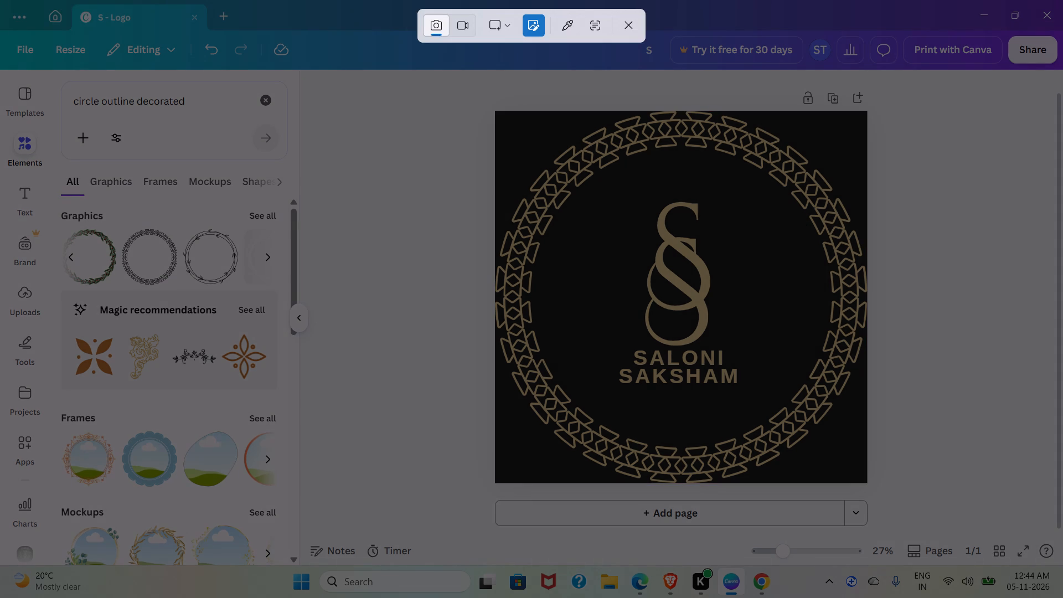
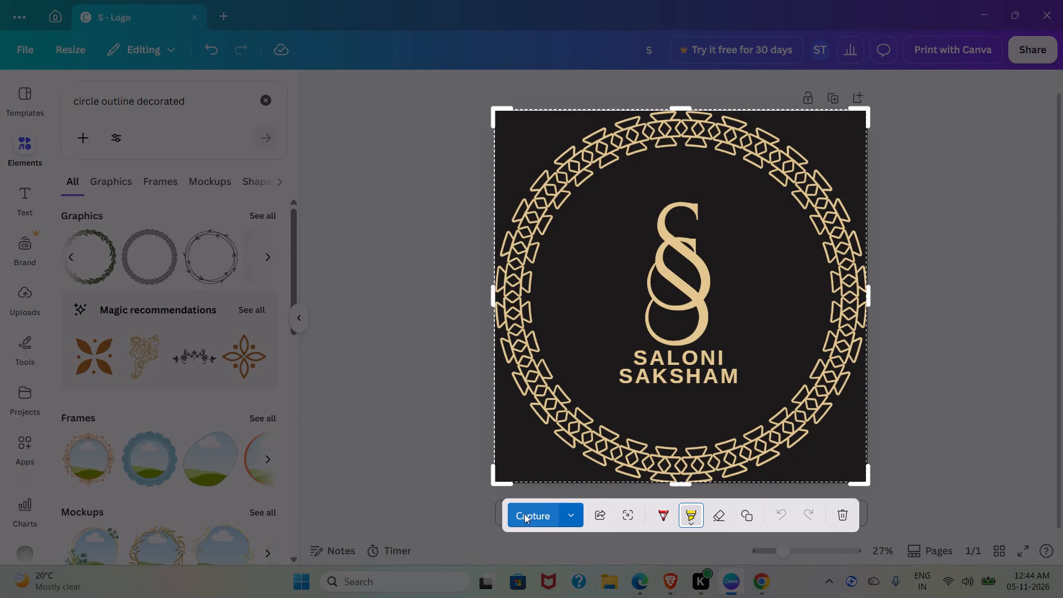
Capture the framed square logo page, with its circular chain border and SALONI SAKSHAM text, as a screenshot.
click(524, 513)
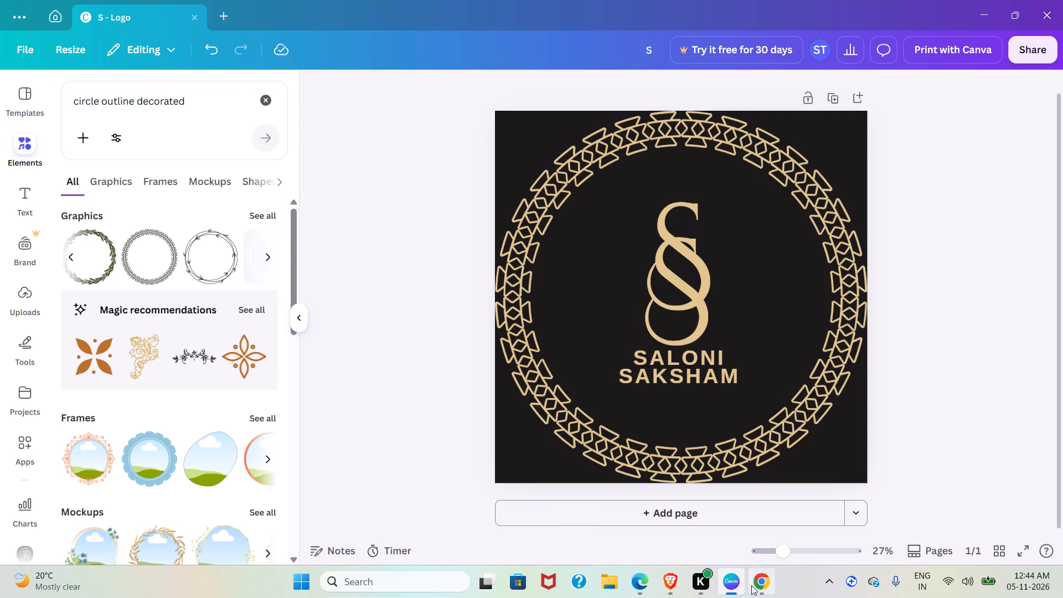
Start a Windows search for an app beginning with W.
key(w)
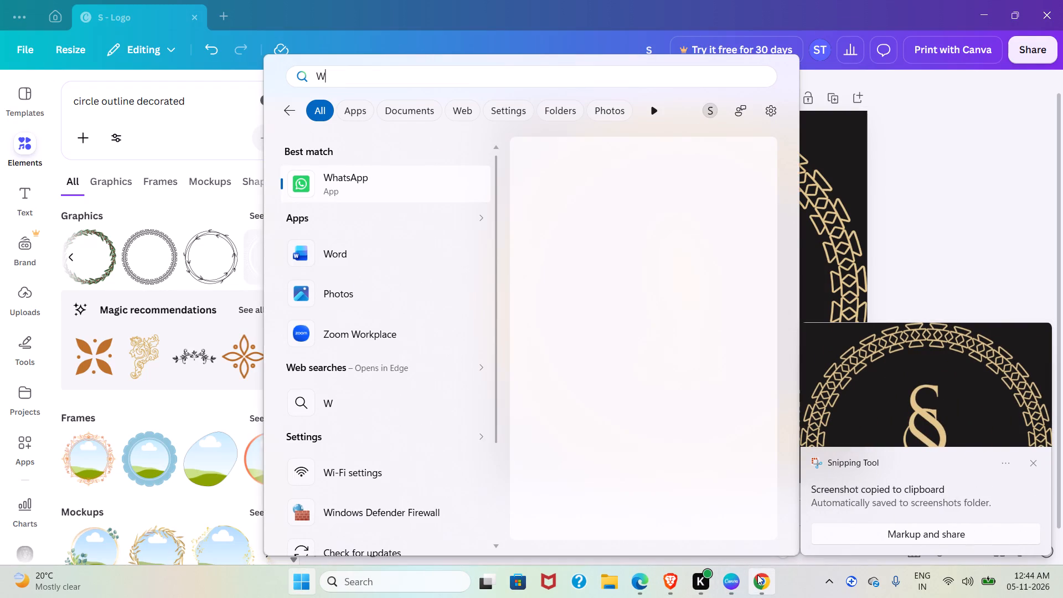